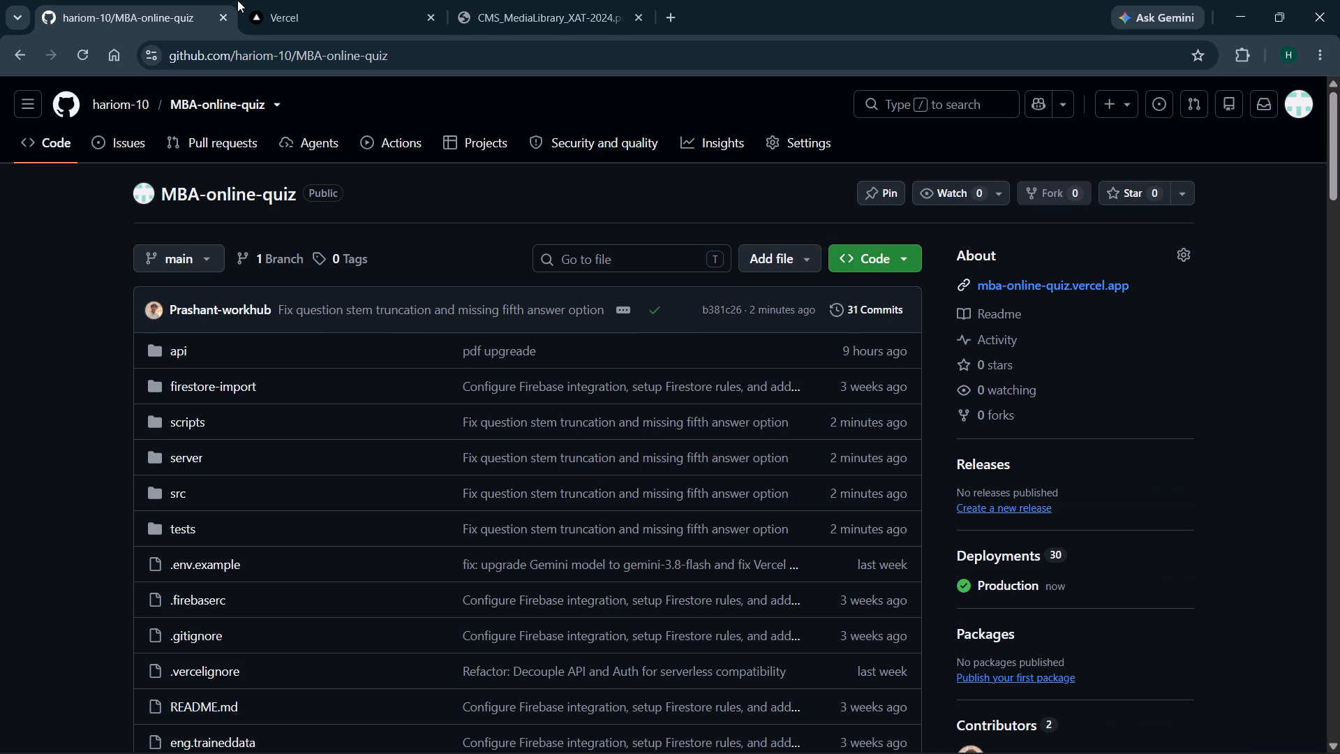
Reload the MBA-online-quiz repository page and the Vercel projects overview to check the latest commit's deployment.
key(ctrl+shift+r)
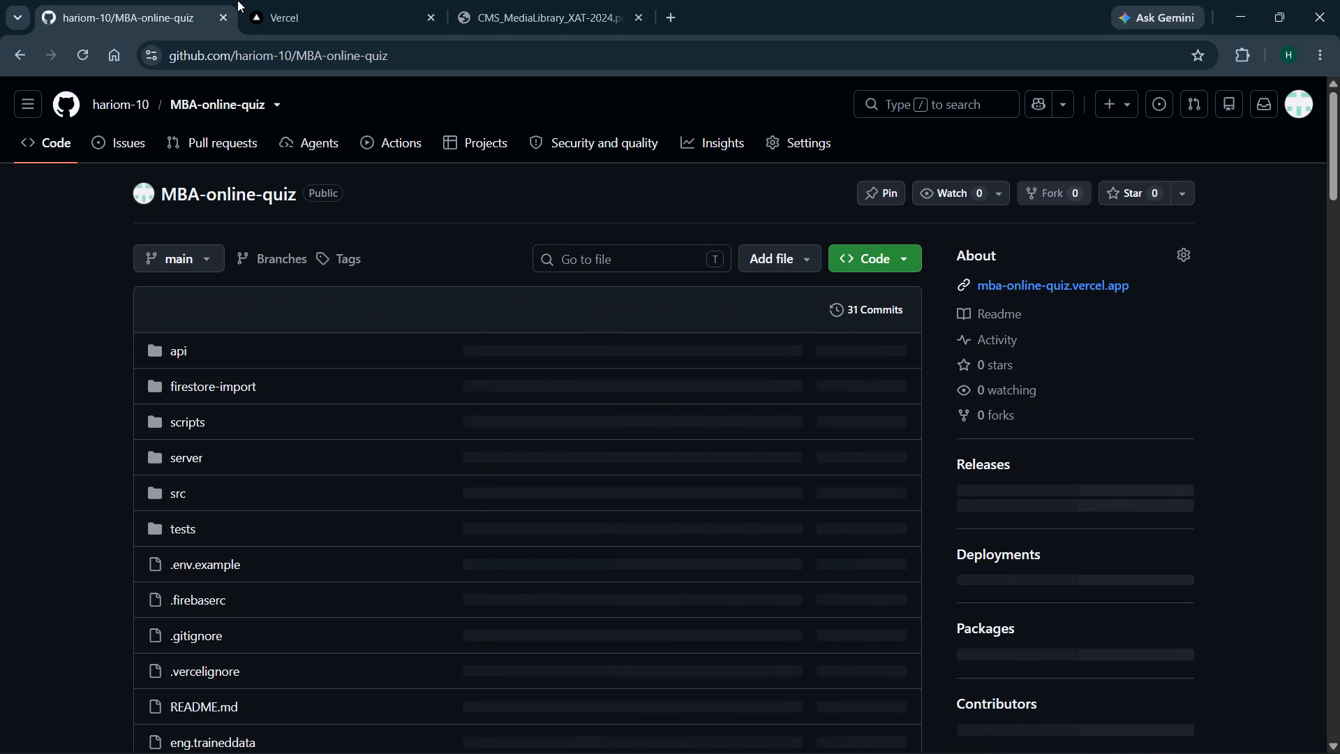
click(339, 0)
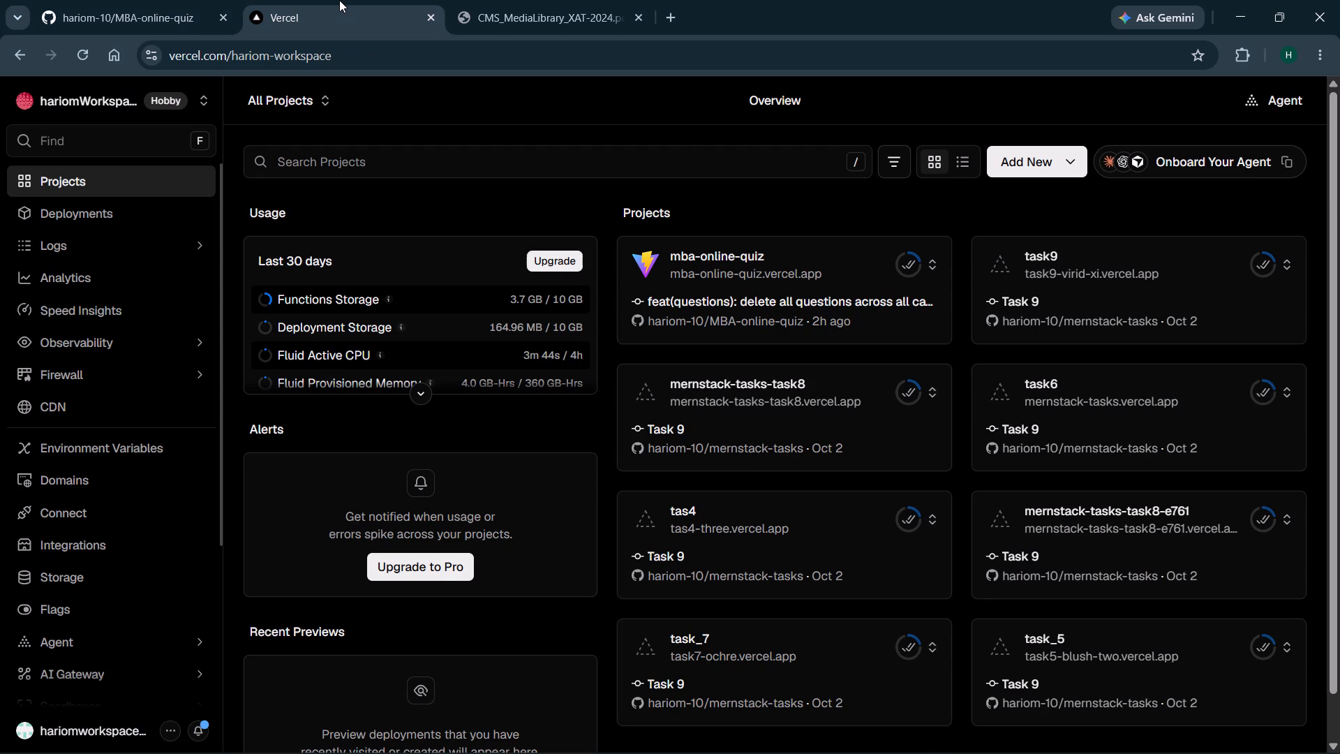
key(ctrl+shift+r)
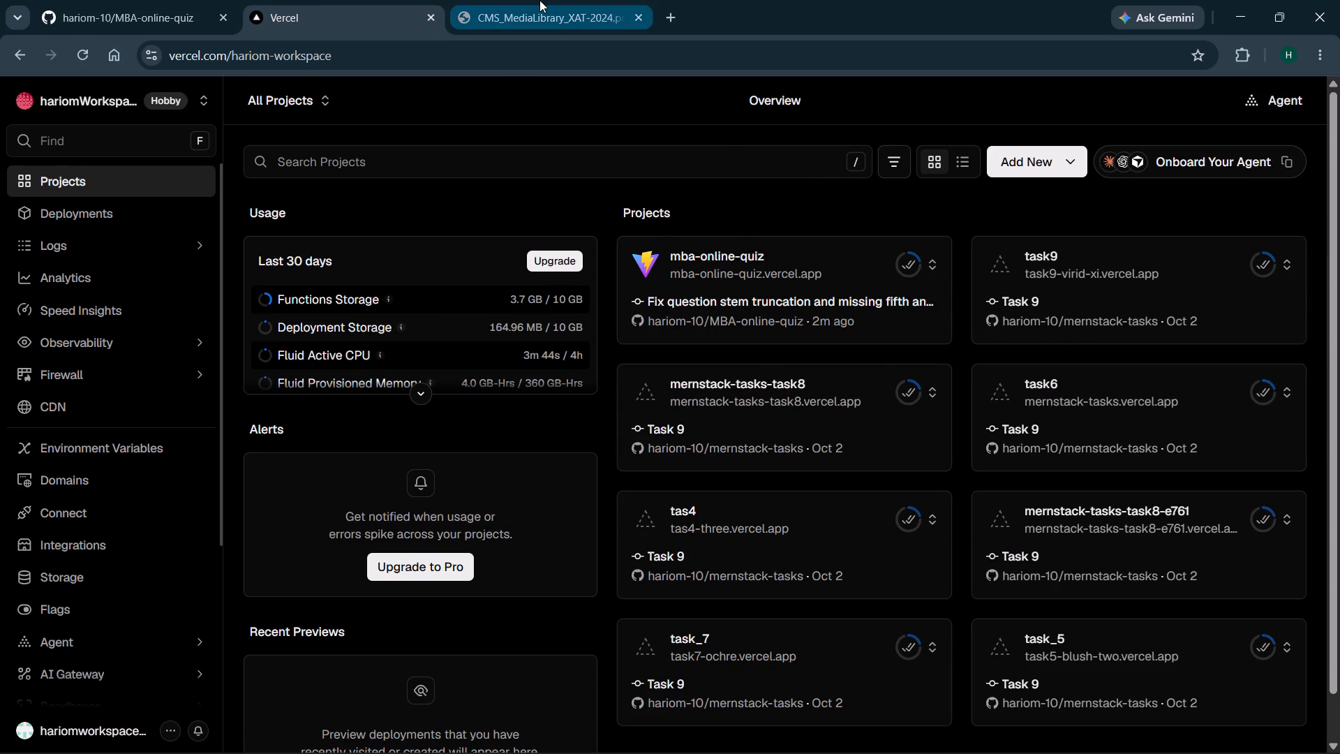
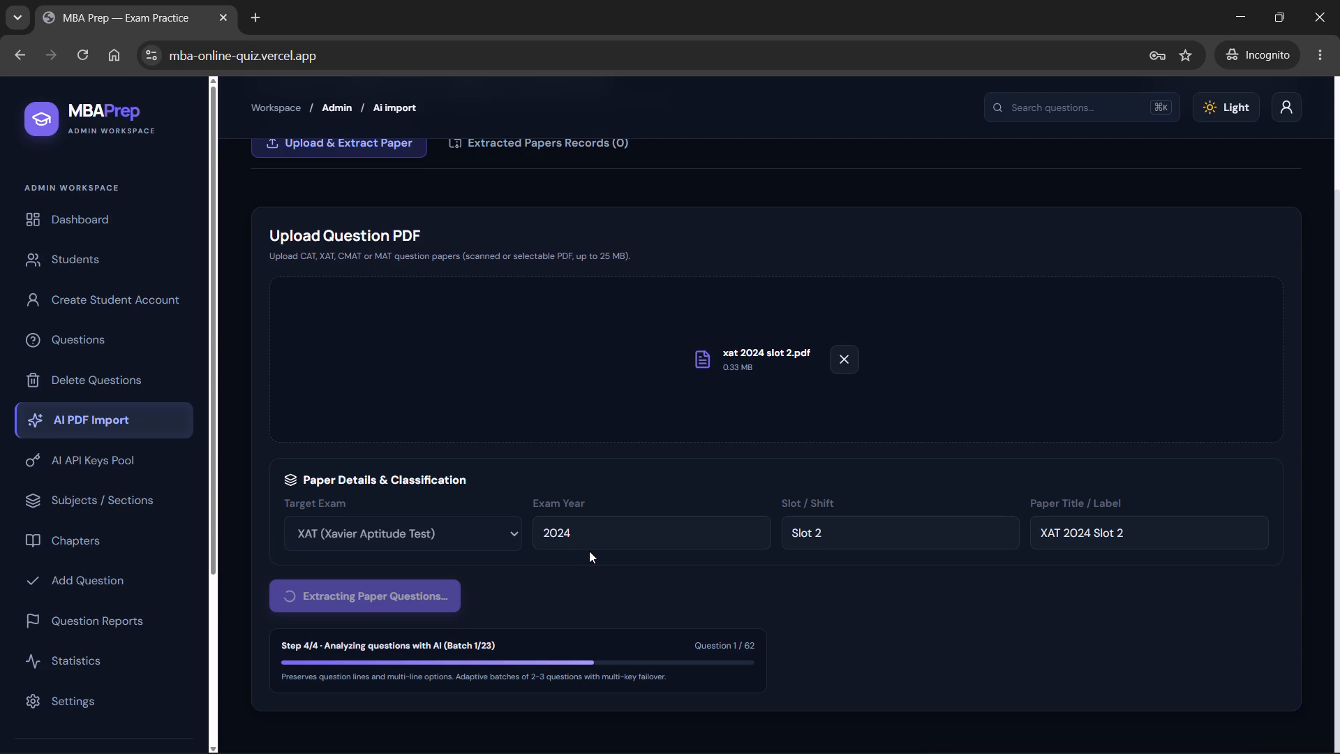
Open the Downloads folder in a new File Explorer window.
key(alt+Tab)
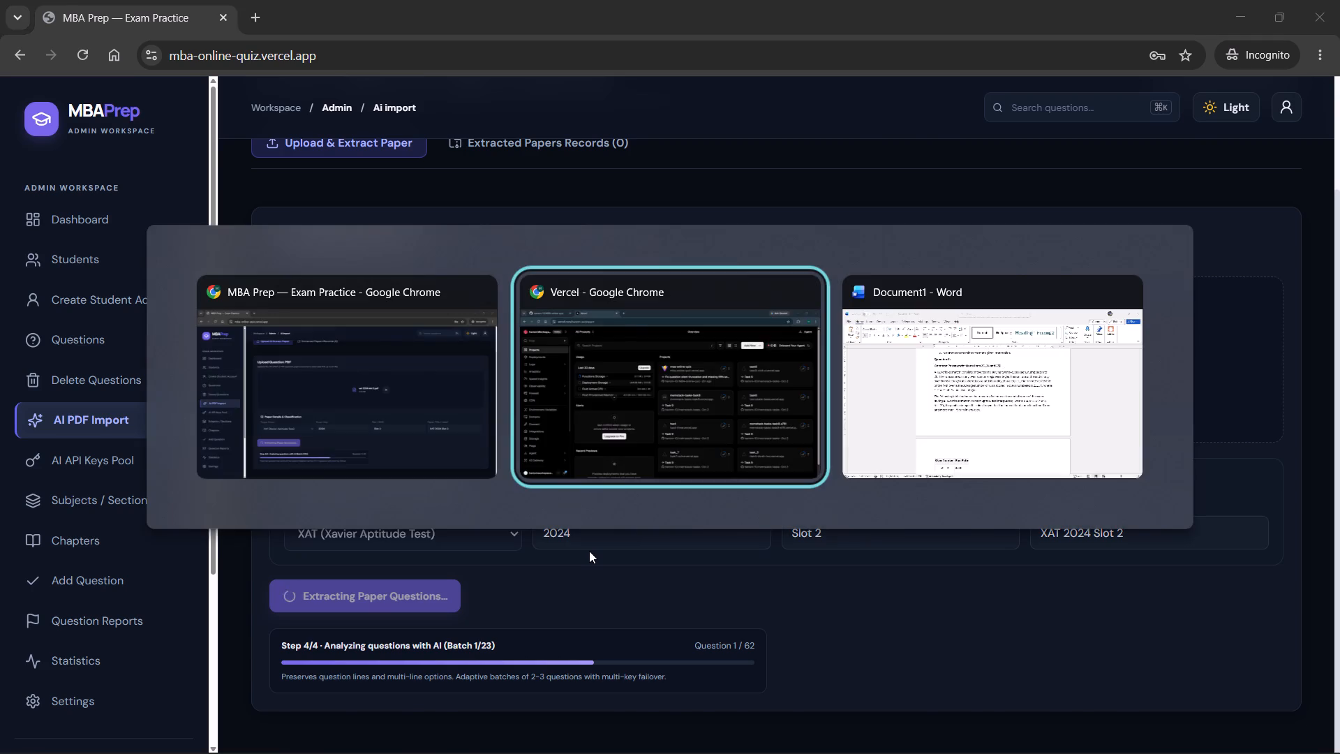
key(alt+Tab)
key(alt+Tab)
key(super+e)
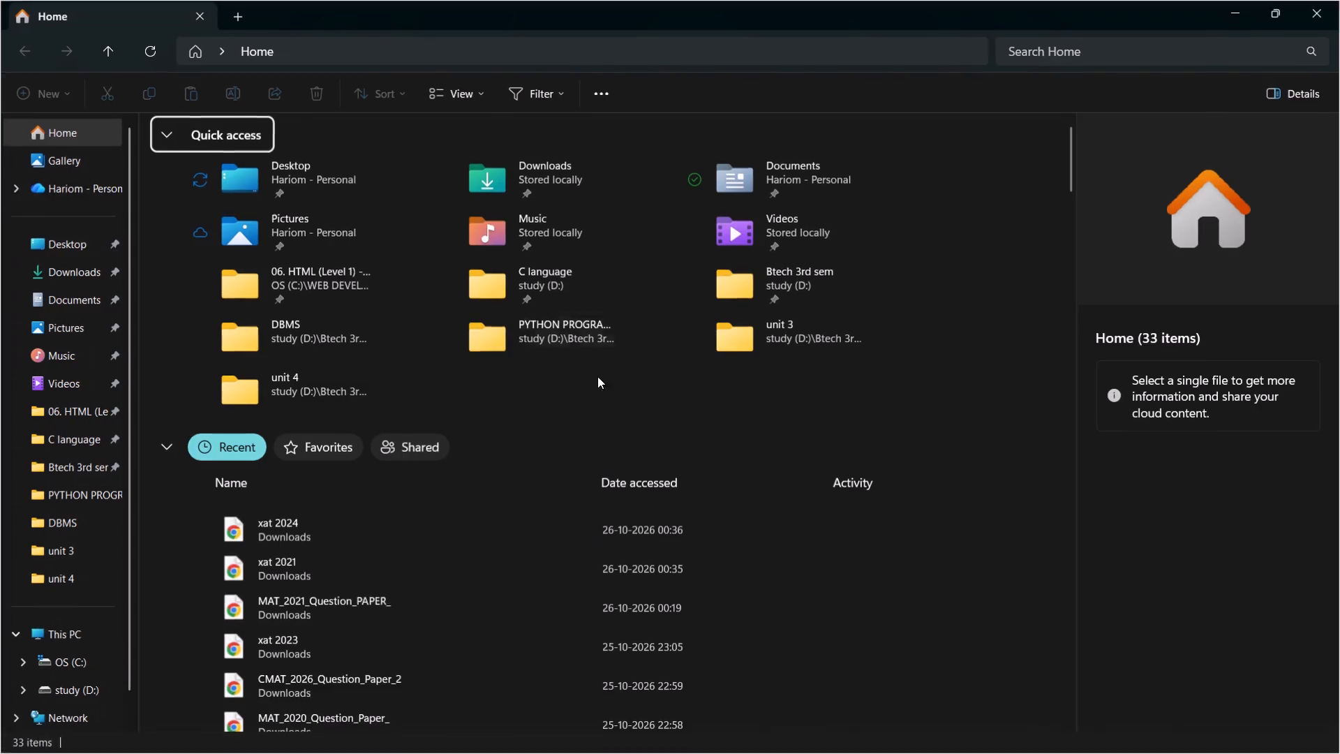
click(66, 262)
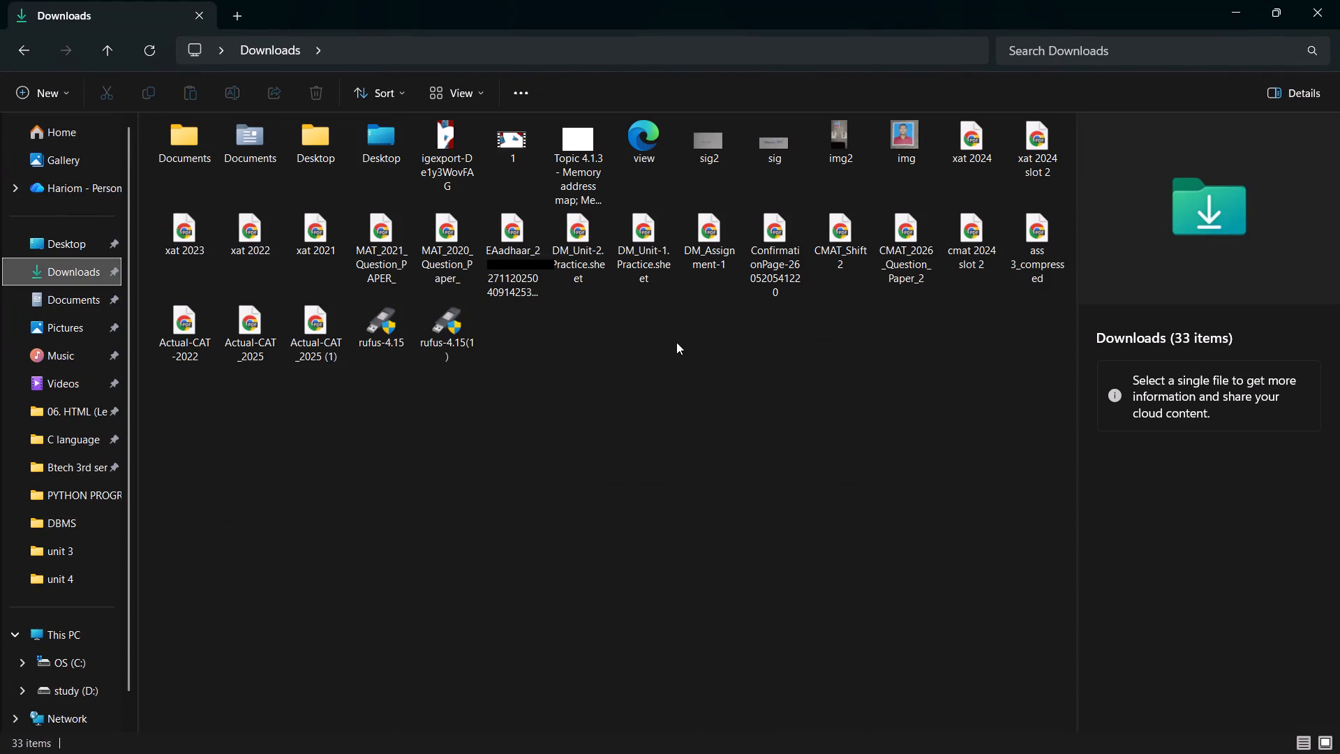
Delete the two Documents folders and the two Desktop folders from Downloads.
click(385, 145)
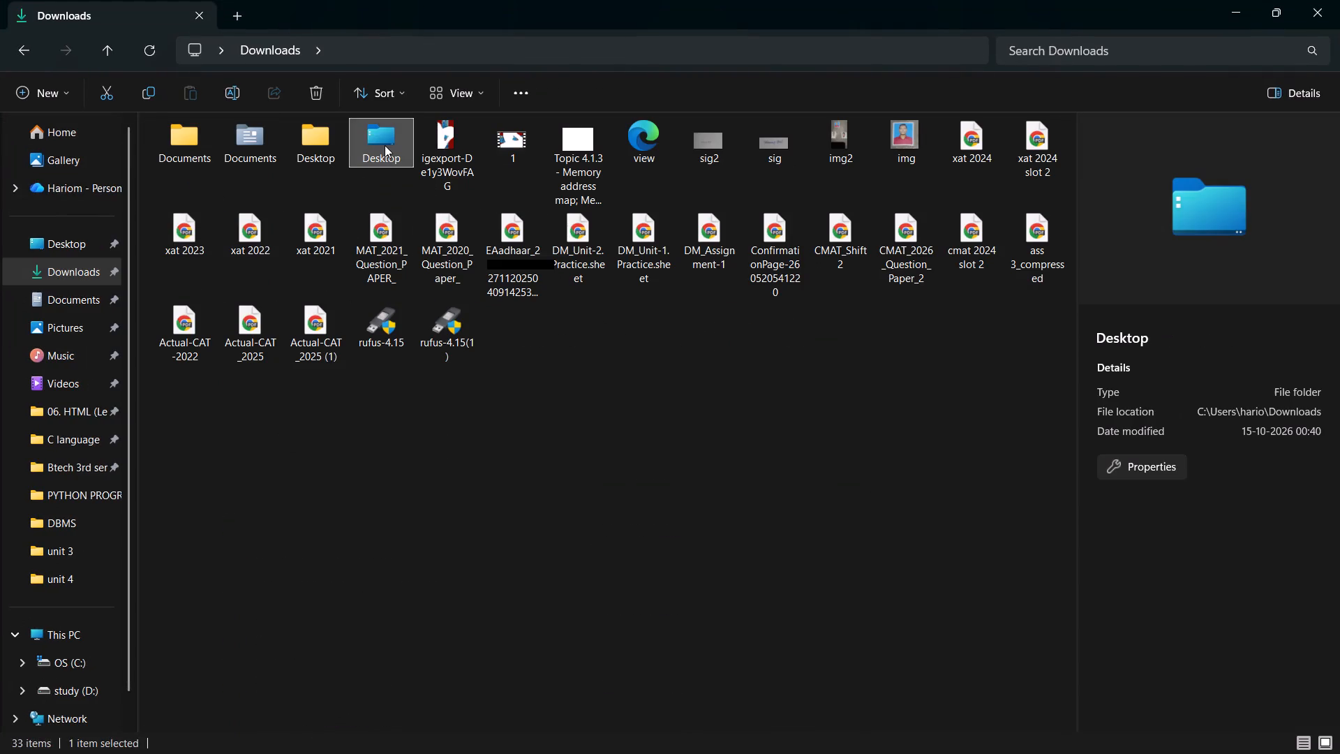
key(ctrl+shift+Left)
key(ctrl+shift+Left)
key(ctrl+shift+Left)
key(ctrl+shift+Left)
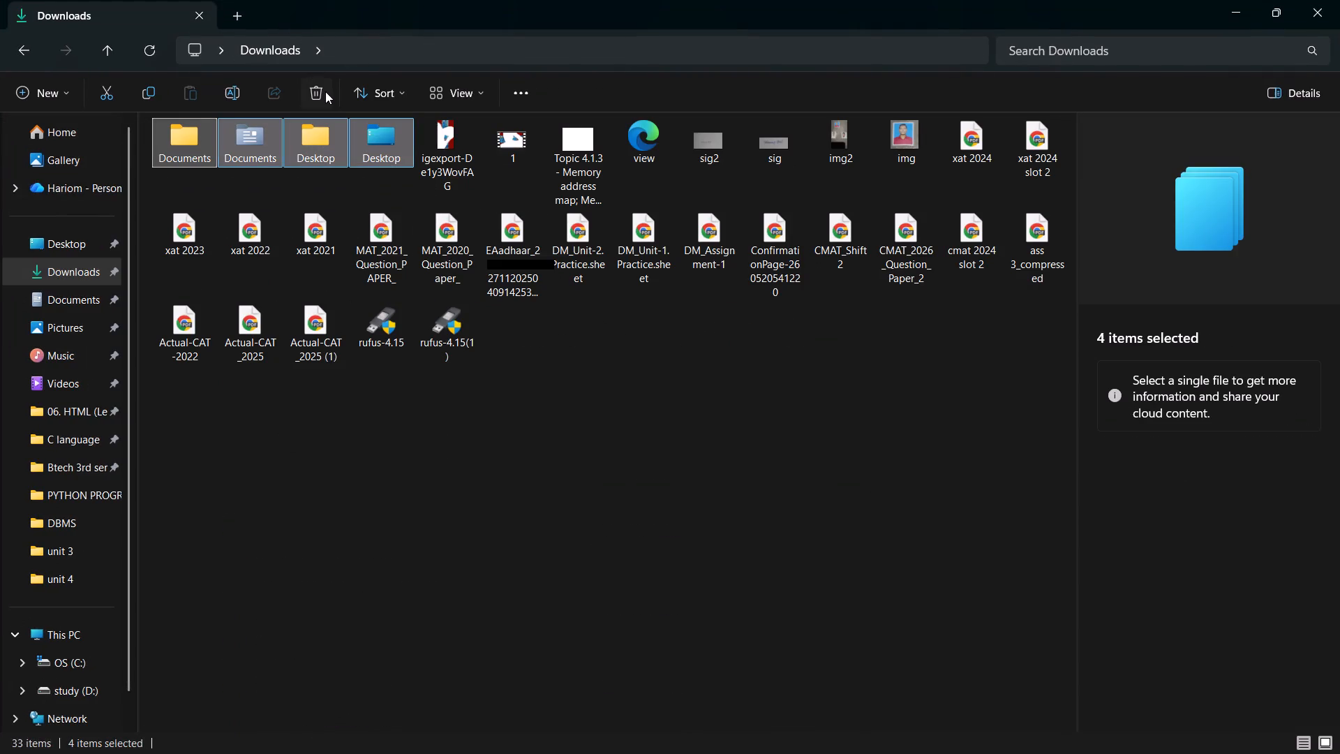
click(325, 91)
click(382, 426)
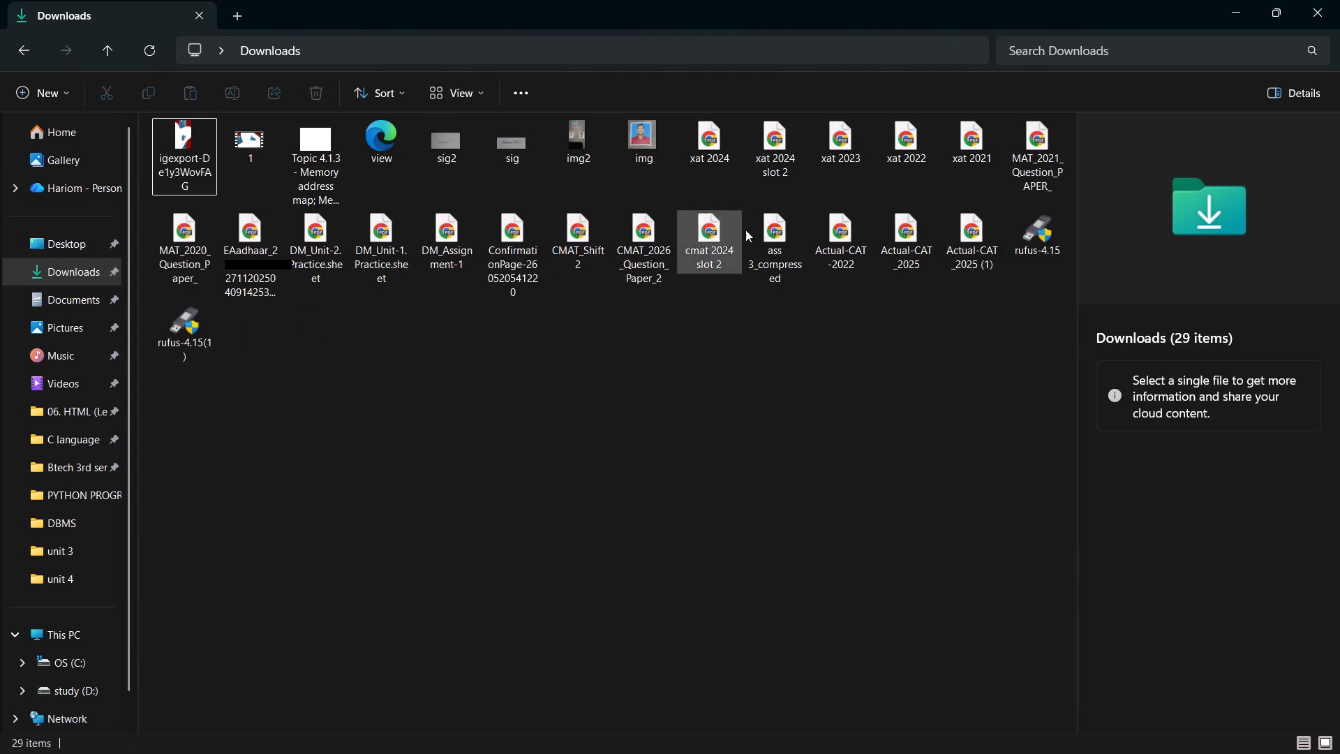
Change the Downloads folder layout to the Details view.
ctrl+scroll(743, 329, down, 2)
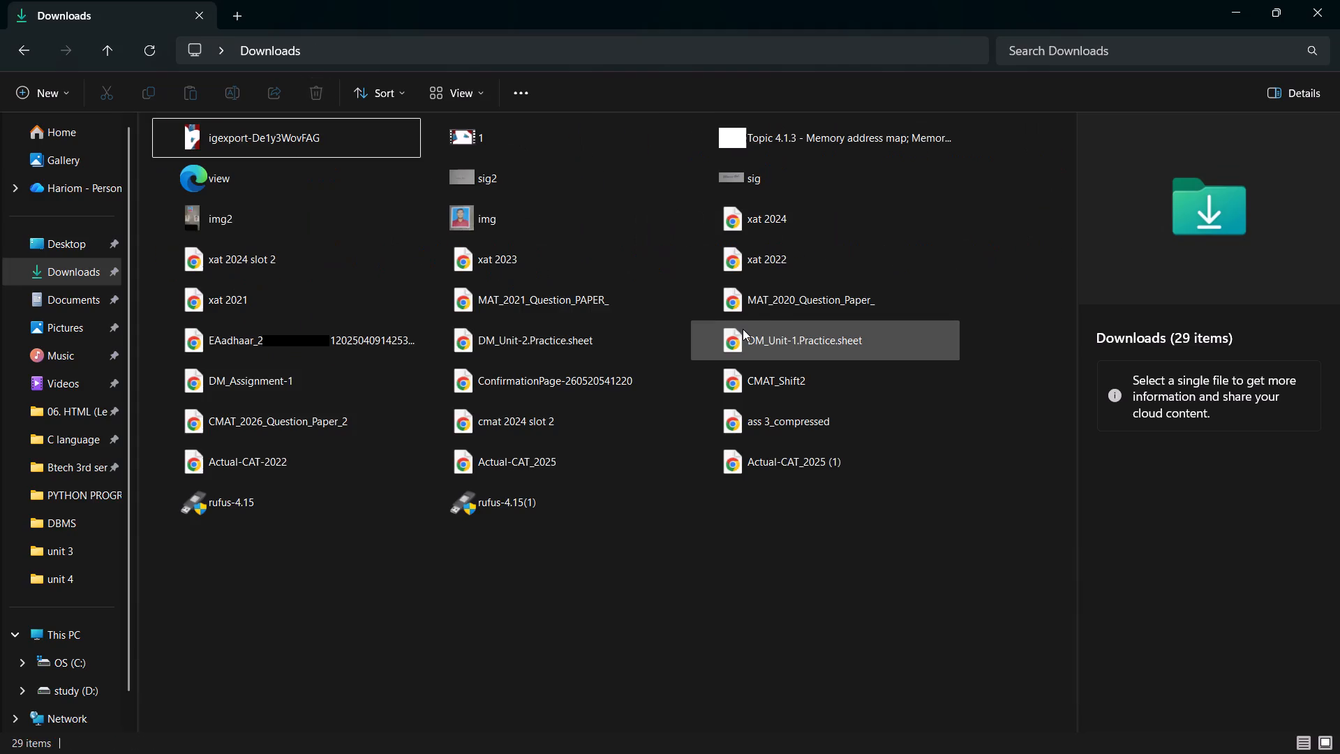
ctrl+scroll(743, 329, down, 9)
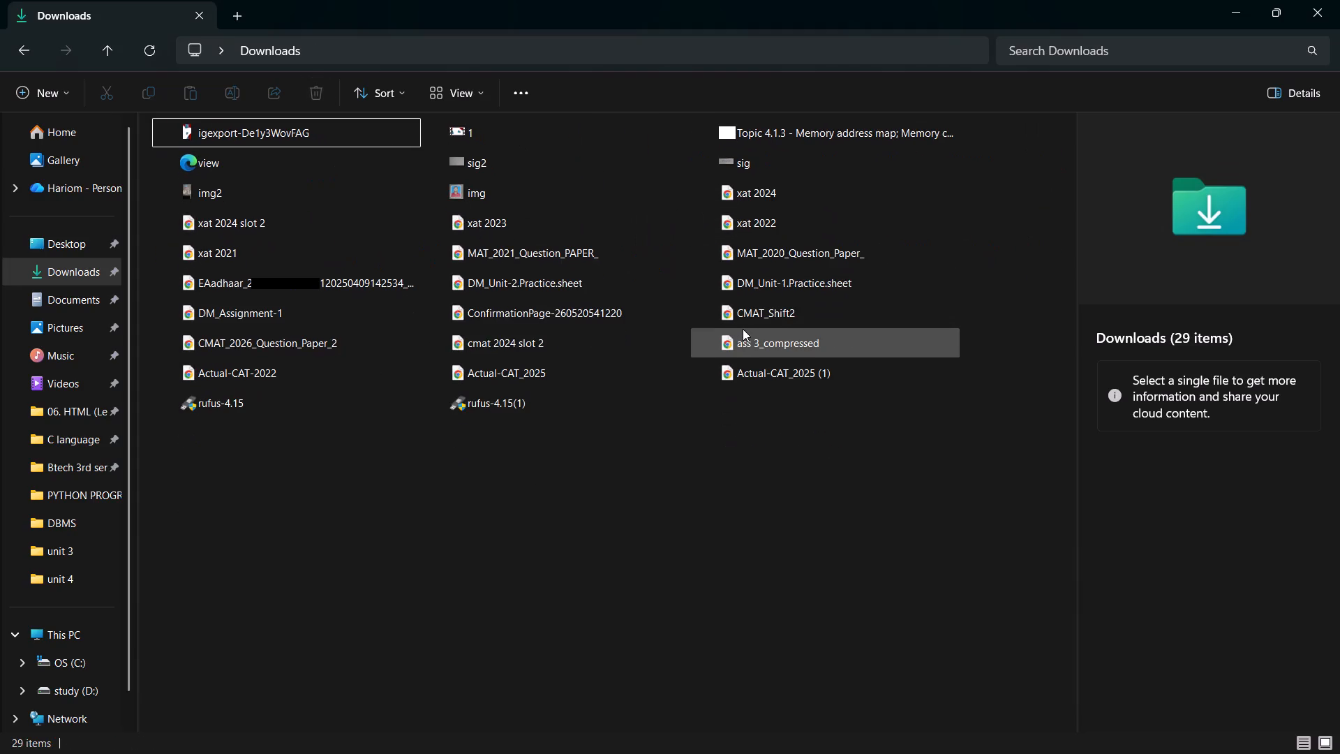
ctrl+scroll(743, 329, up, 1)
ctrl+scroll(743, 329, down, 4)
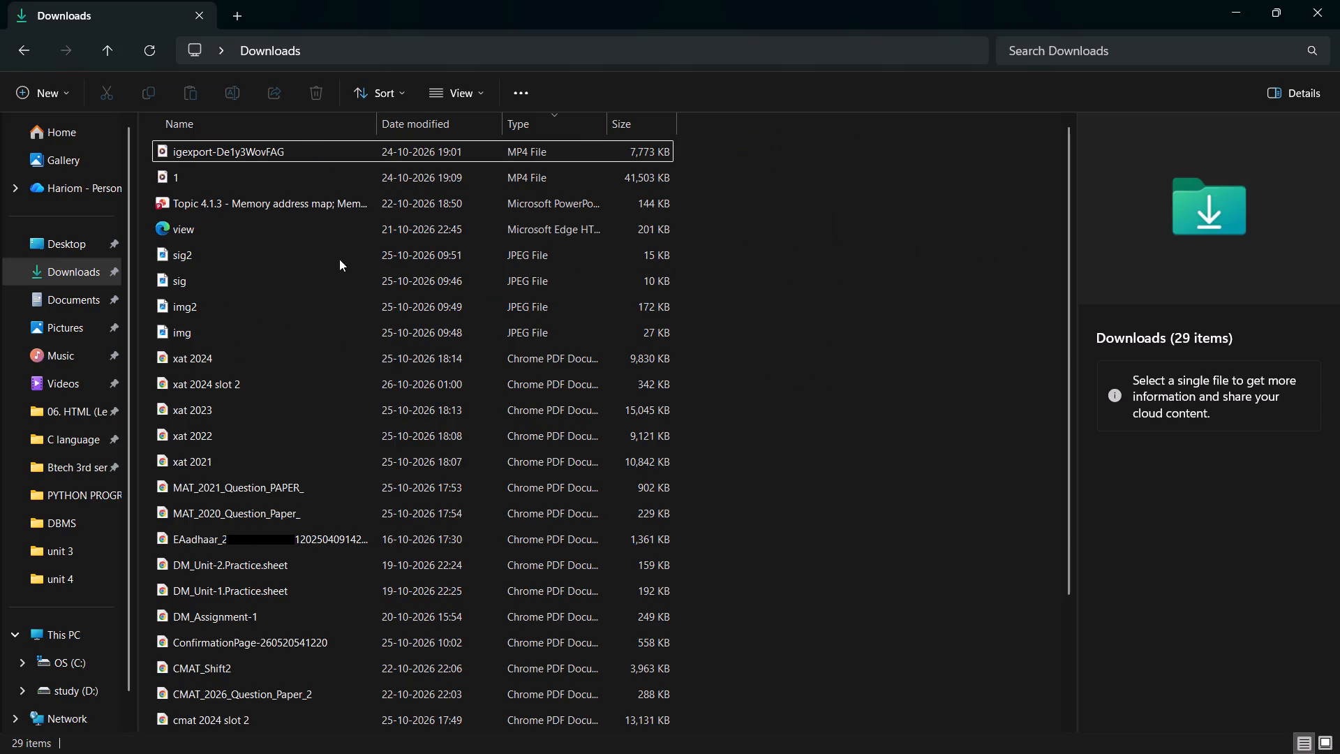
Search Downloads for "xat" and open the xat 2024 slot 2 PDF.
key(ctrl+f)
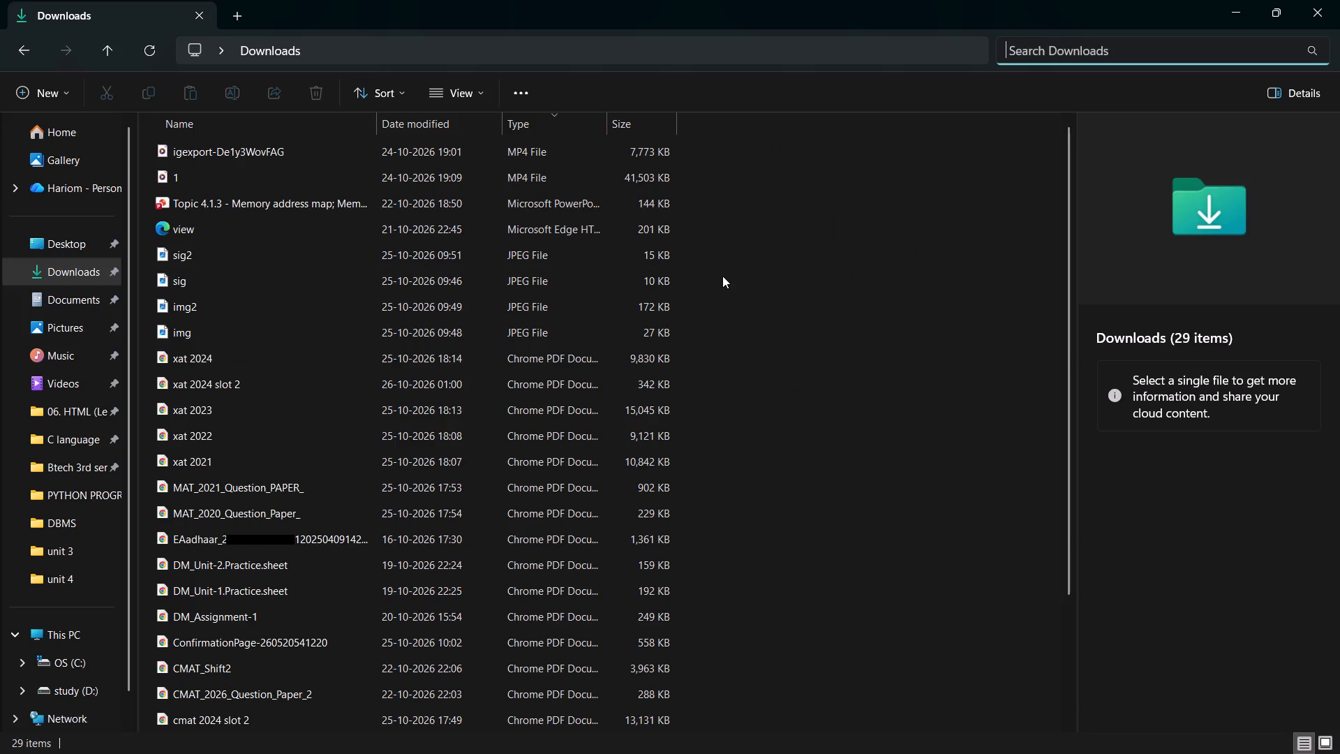
text(xat)
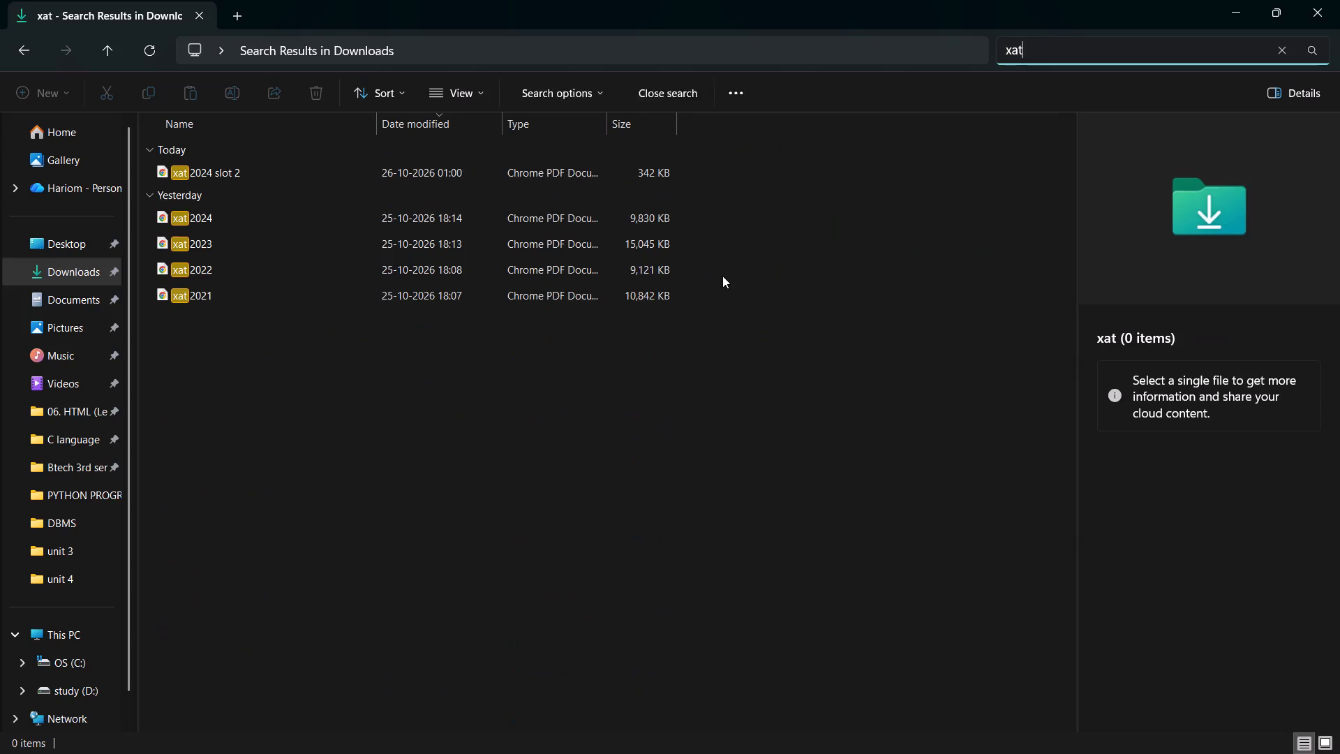
drag(452, 188, 453, 172)
double_click(453, 172)
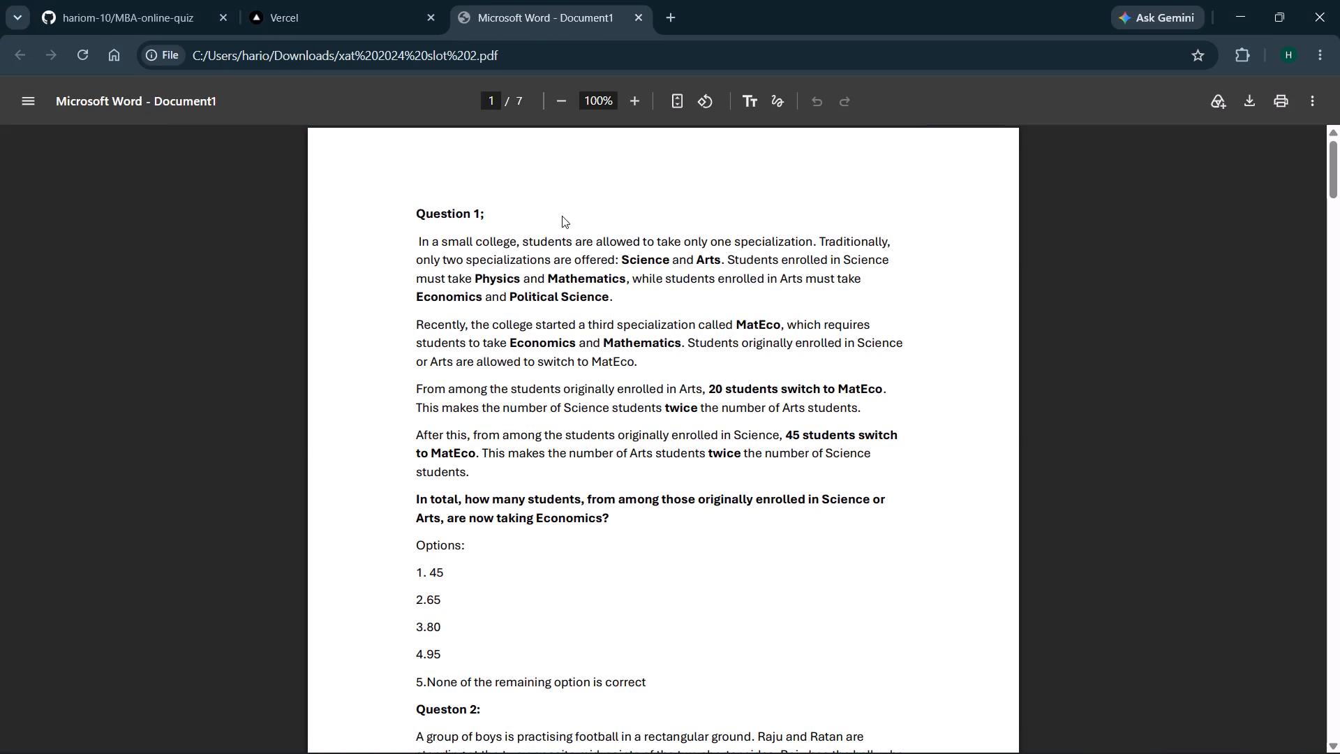
Examine the questions, options, common passages and run-rate table in the xat 2024 slot 2 PDF.
scroll(724, 478, down, 11)
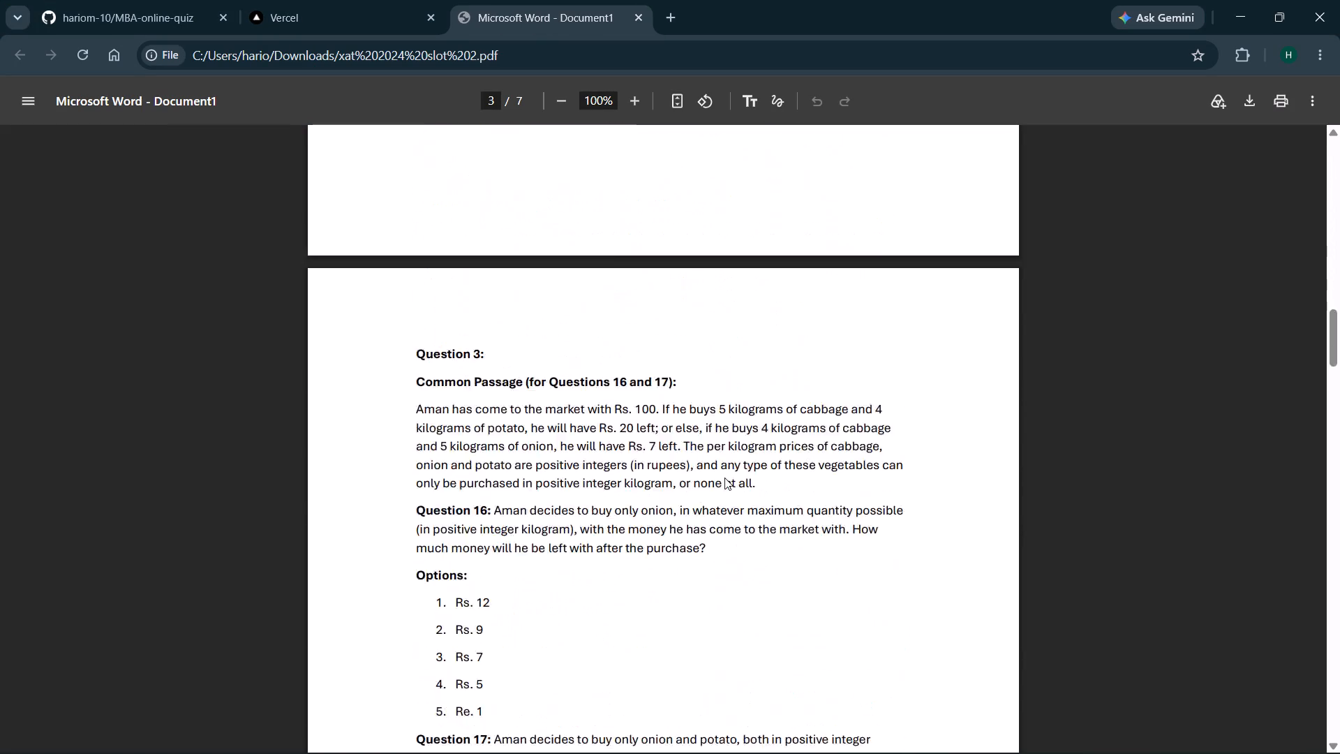
scroll(724, 478, down, 5)
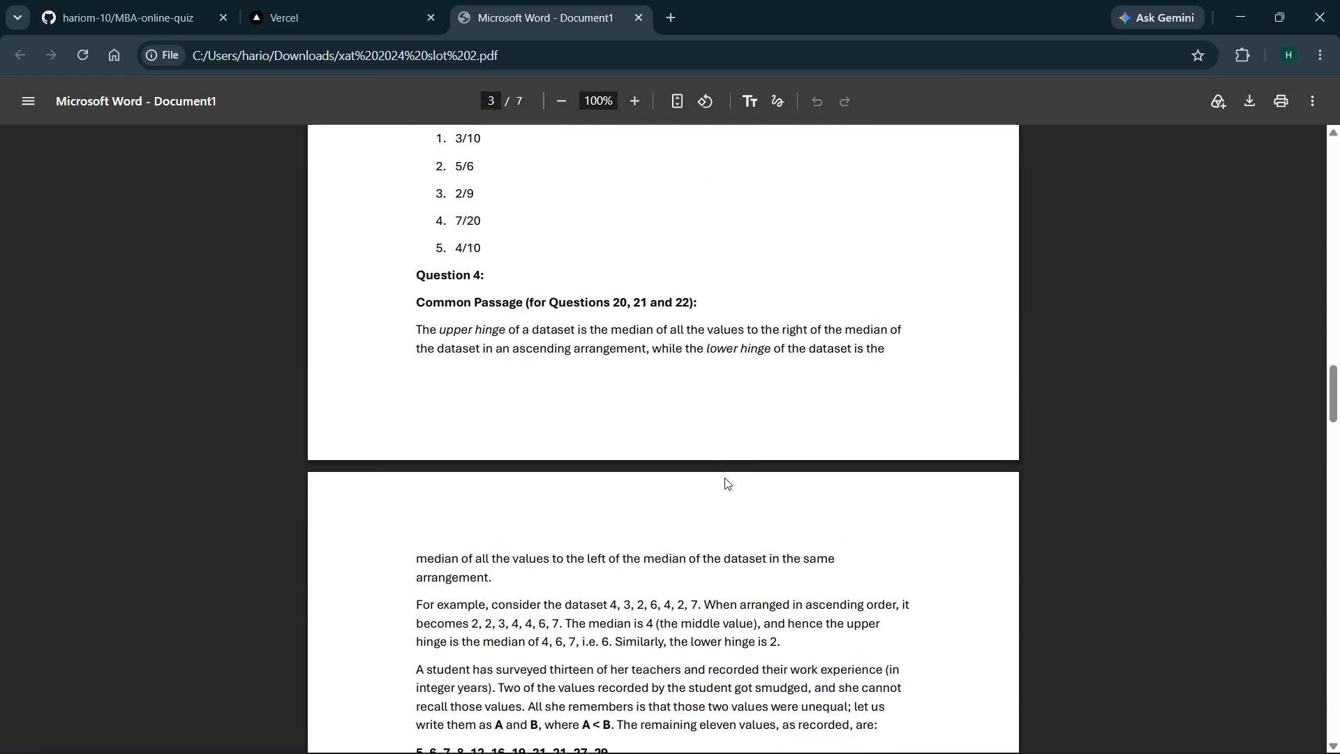
scroll(724, 478, down, 4)
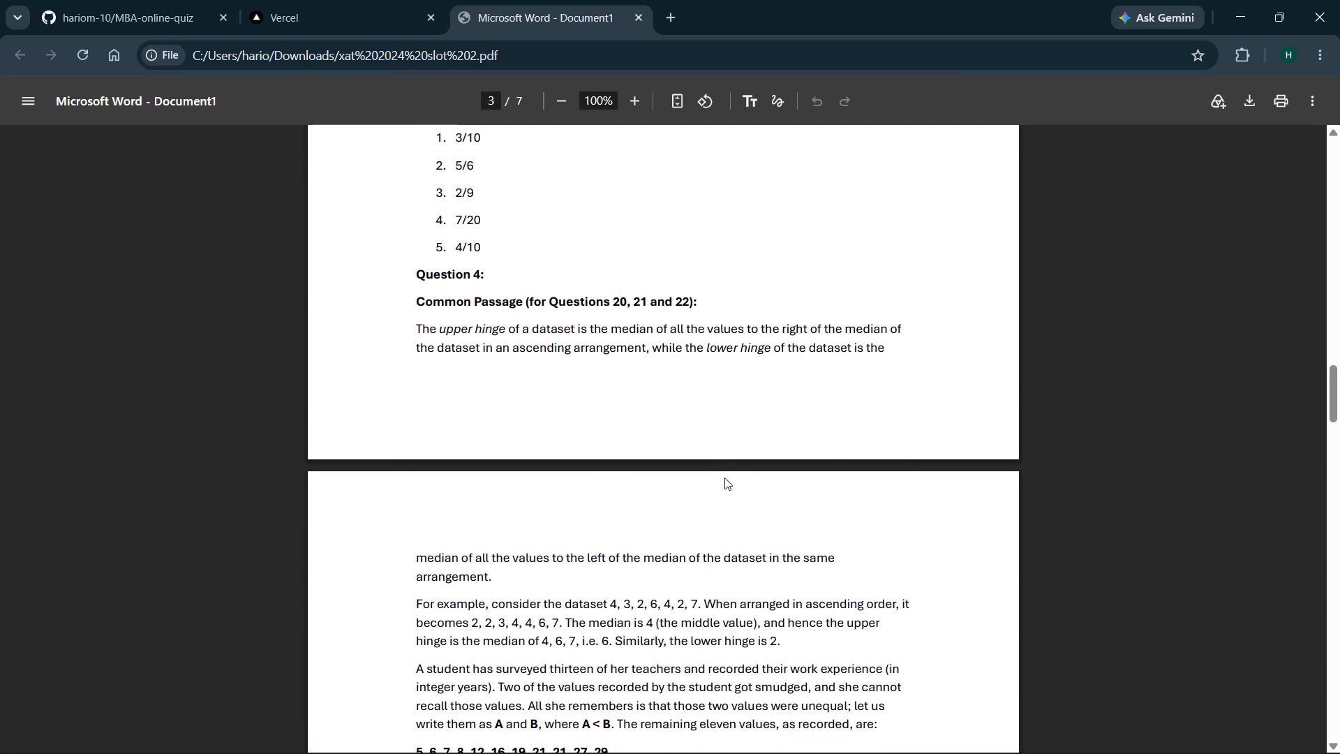
scroll(724, 478, down, 6)
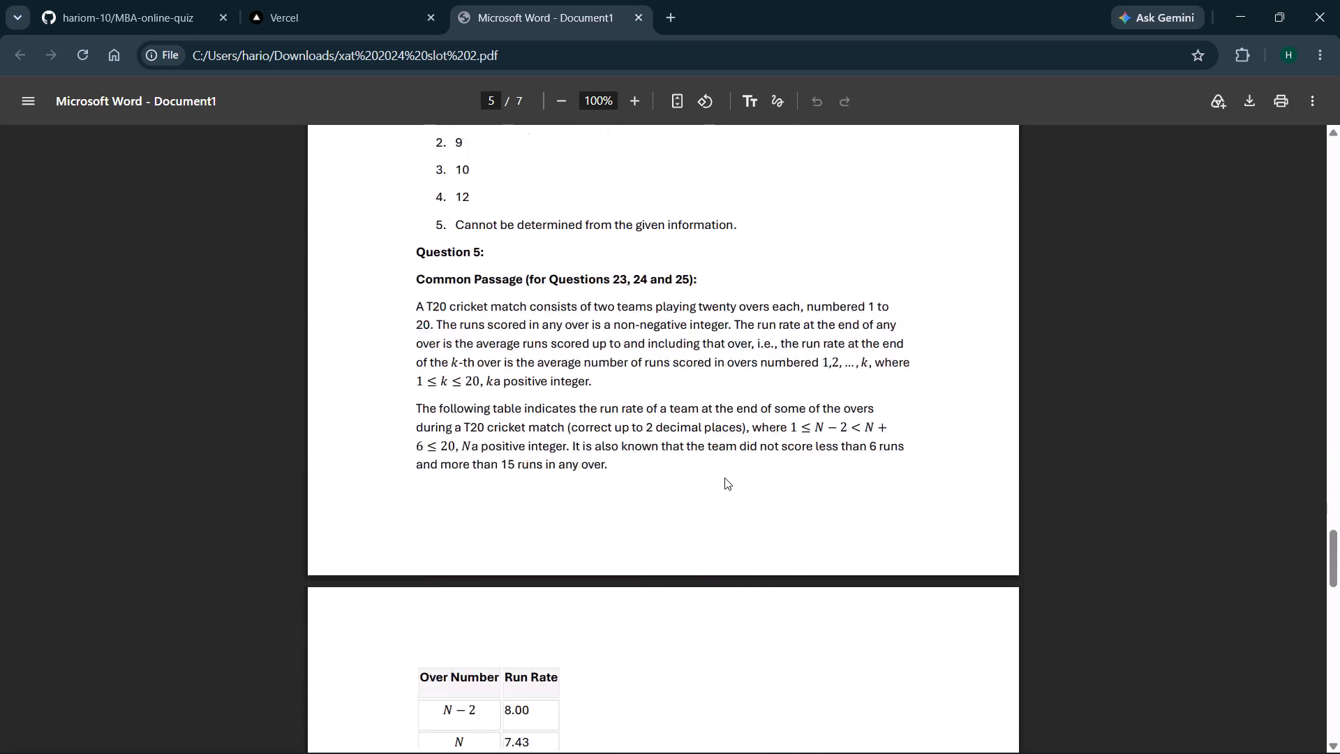
scroll(724, 478, down, 3)
scroll(724, 478, up, 3)
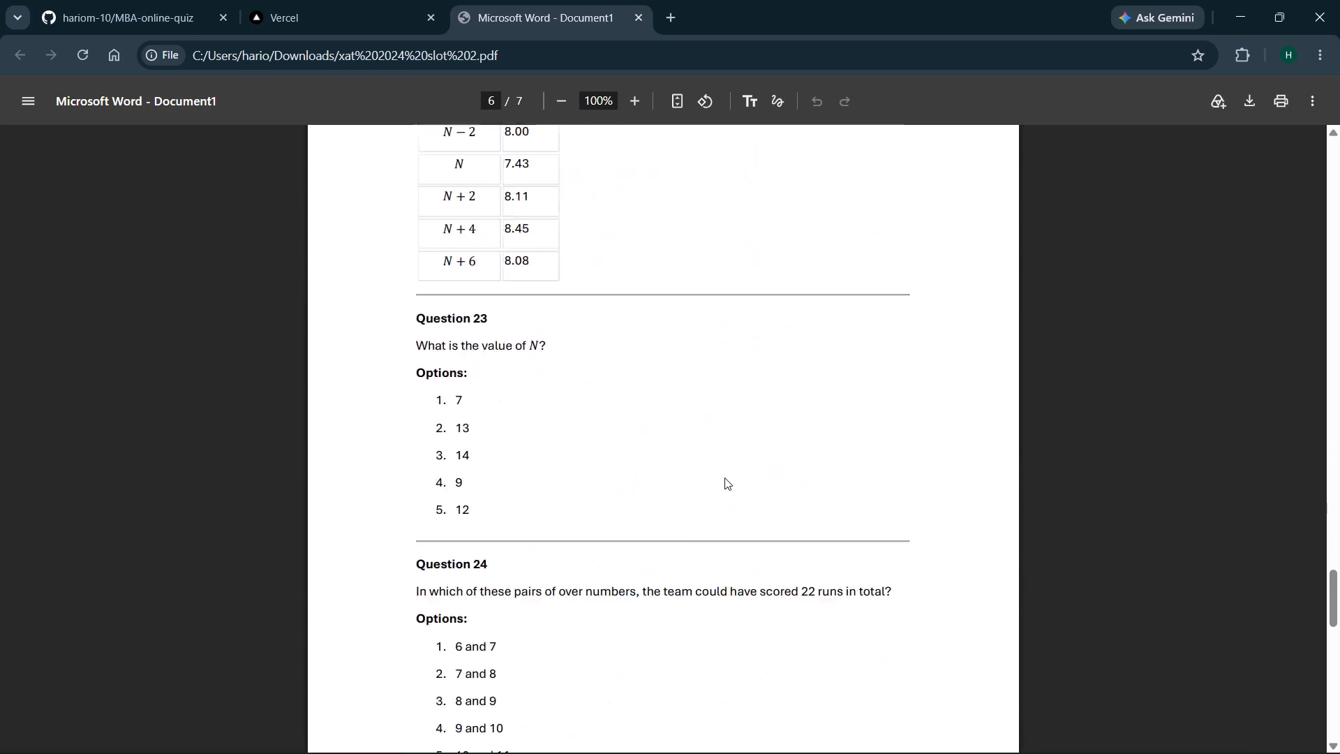
scroll(724, 478, up, 2)
scroll(724, 478, down, 5)
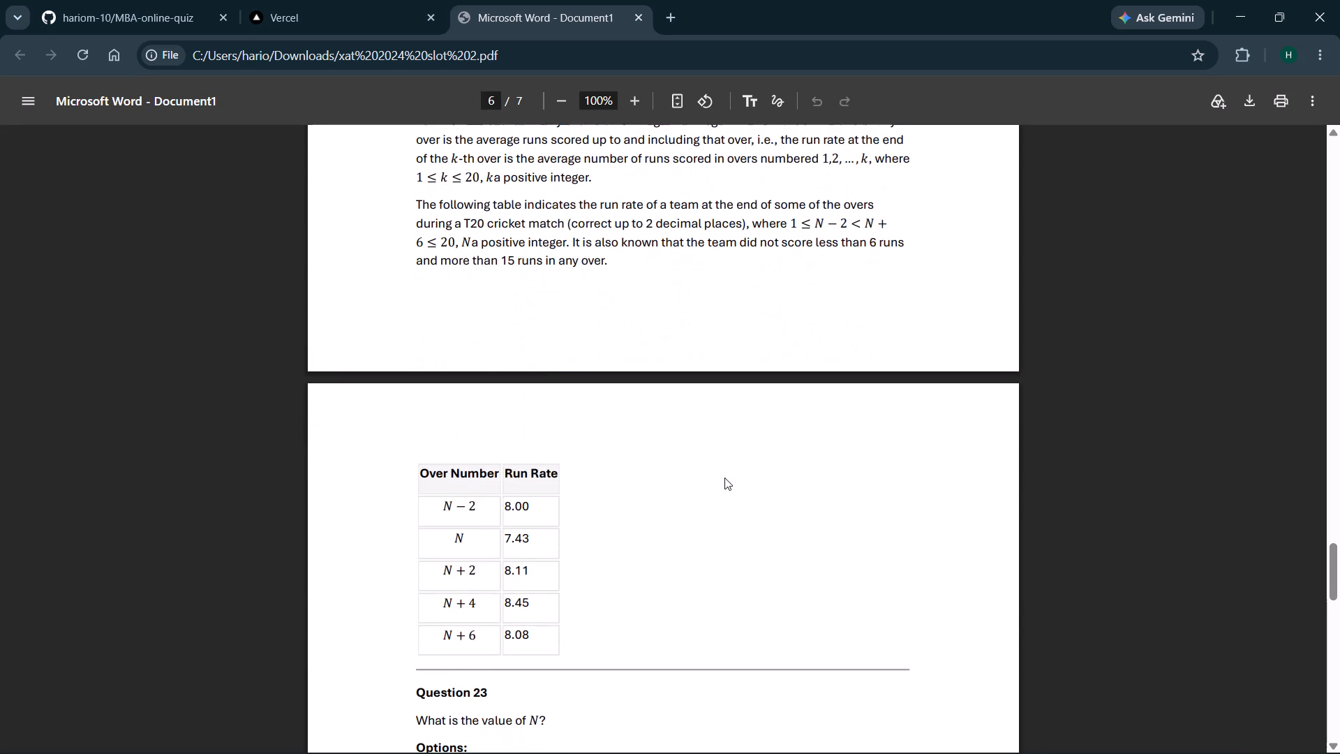
Switch to the MBA Prep Chrome window and review the extracted XAT 2024 Slot 2 questions, options, answers and confidence notes.
key(alt+Tab)
key(alt+Tab)
key(alt+Tab)
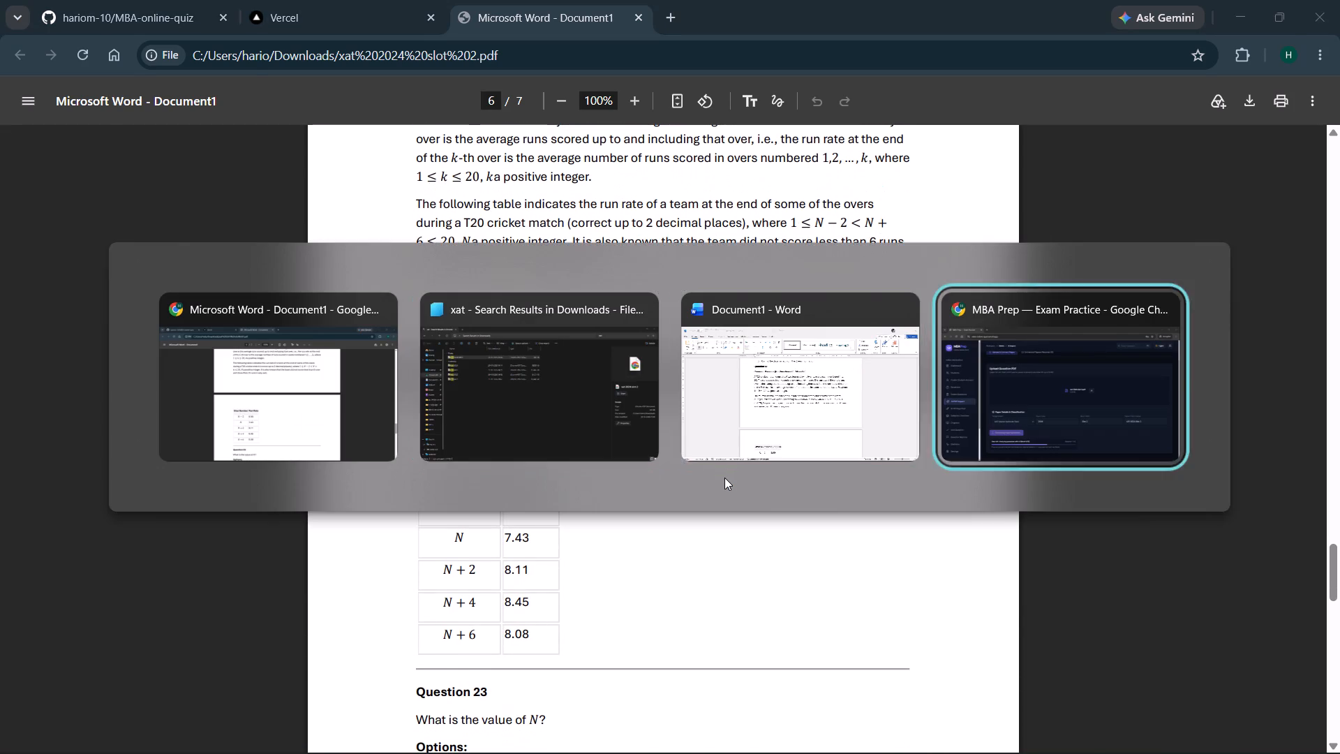
scroll(817, 618, down, 4)
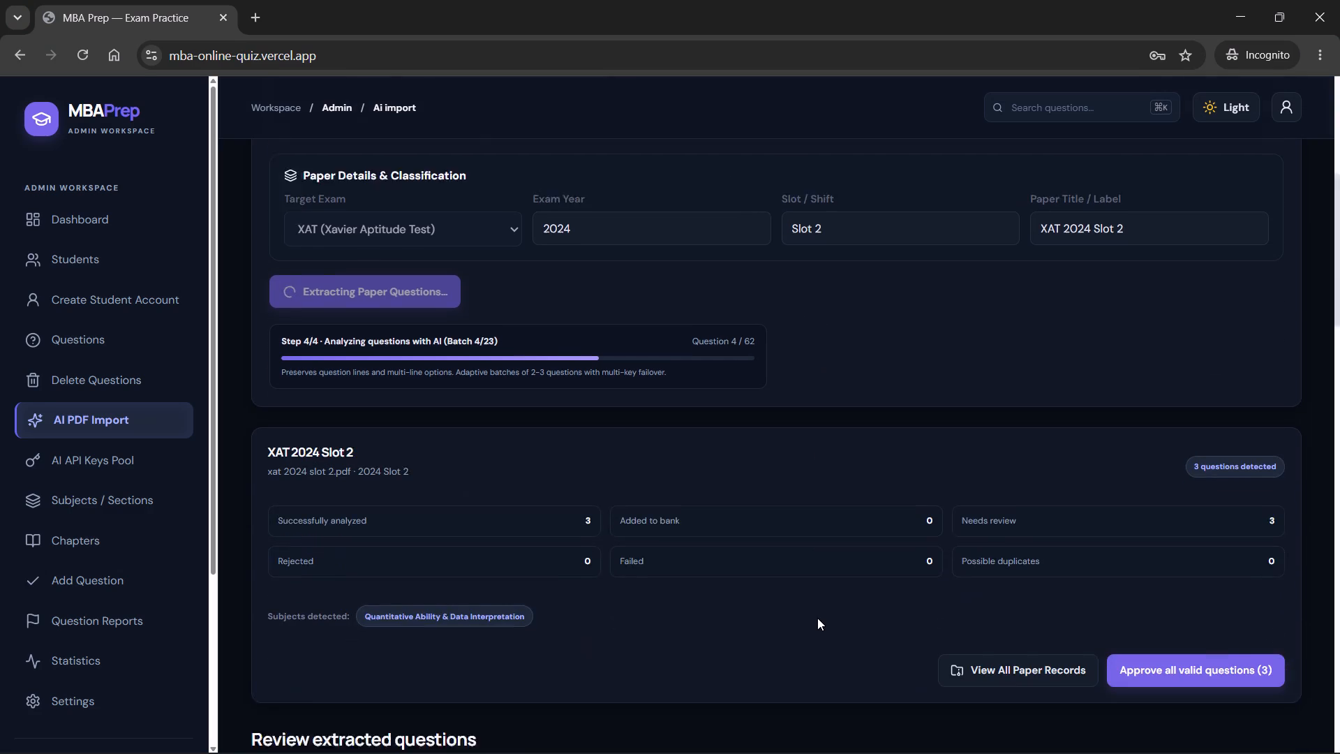
scroll(817, 618, down, 3)
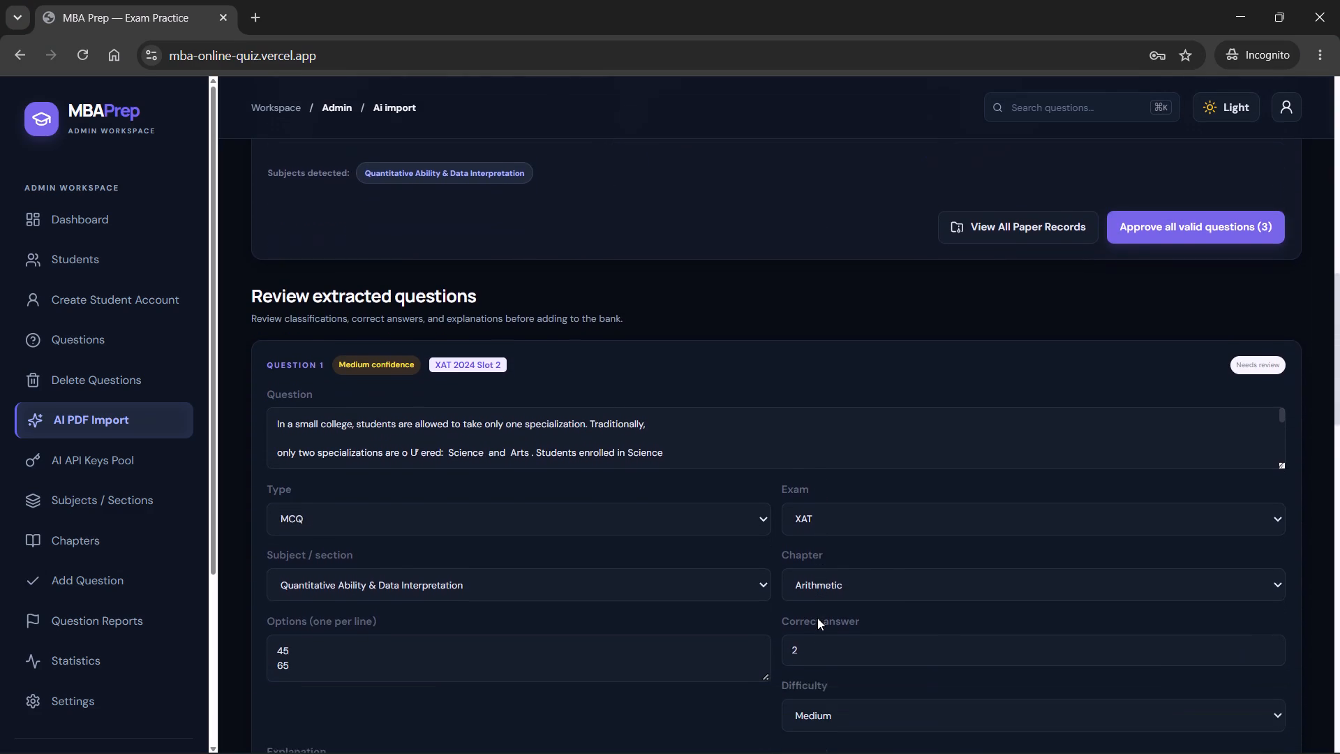
scroll(817, 618, down, 2)
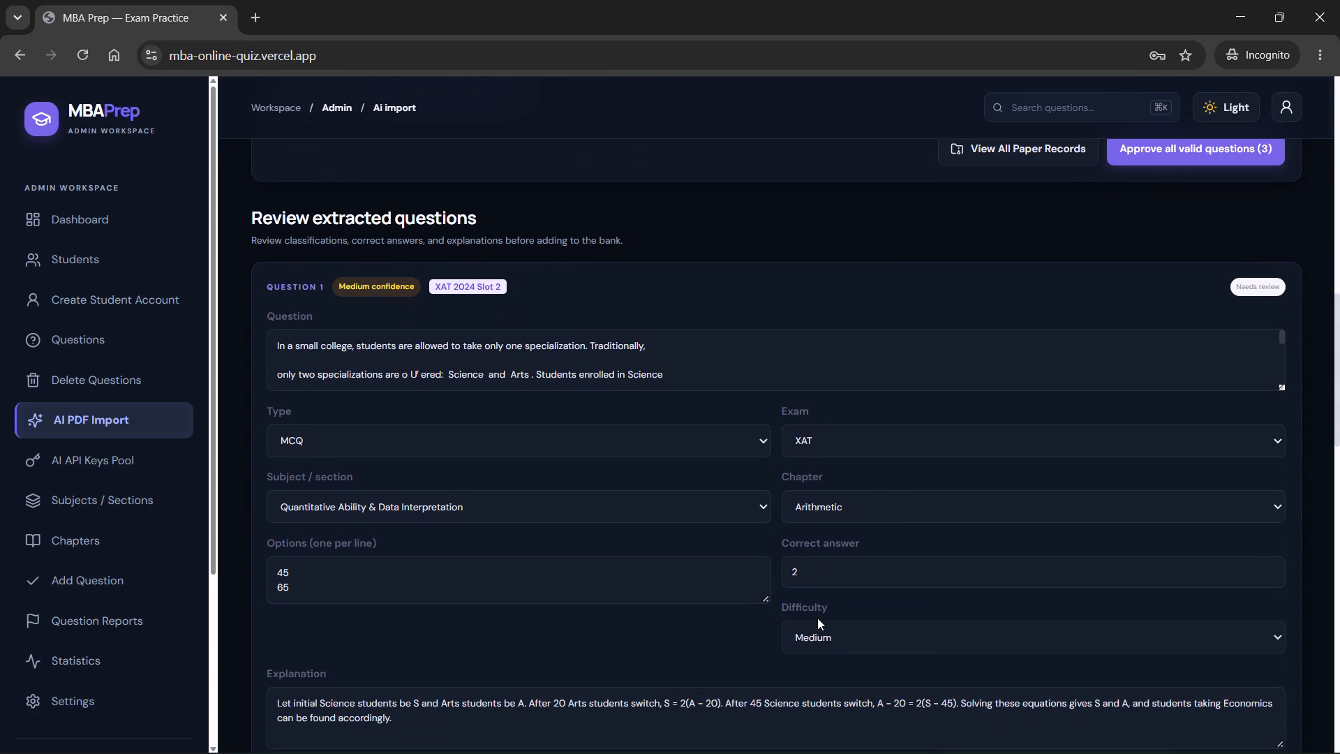
scroll(817, 618, down, 3)
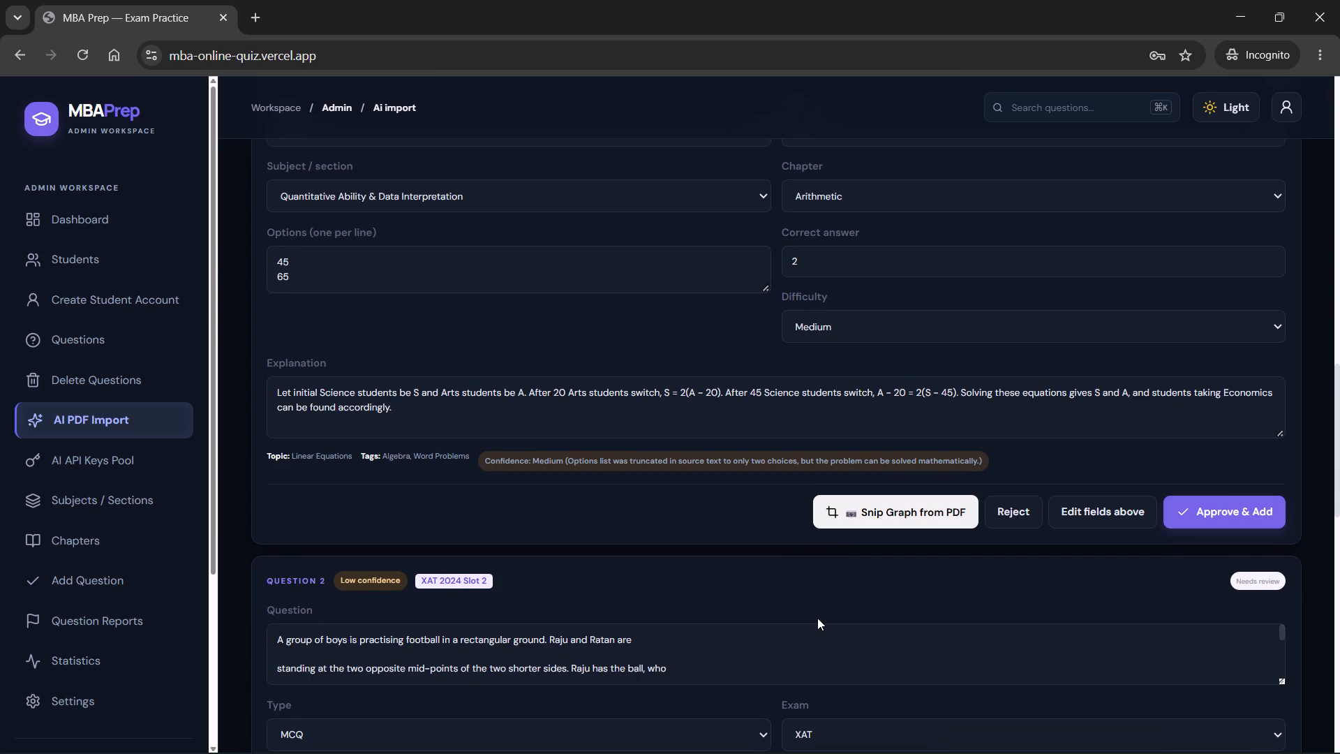
scroll(772, 660, down, 5)
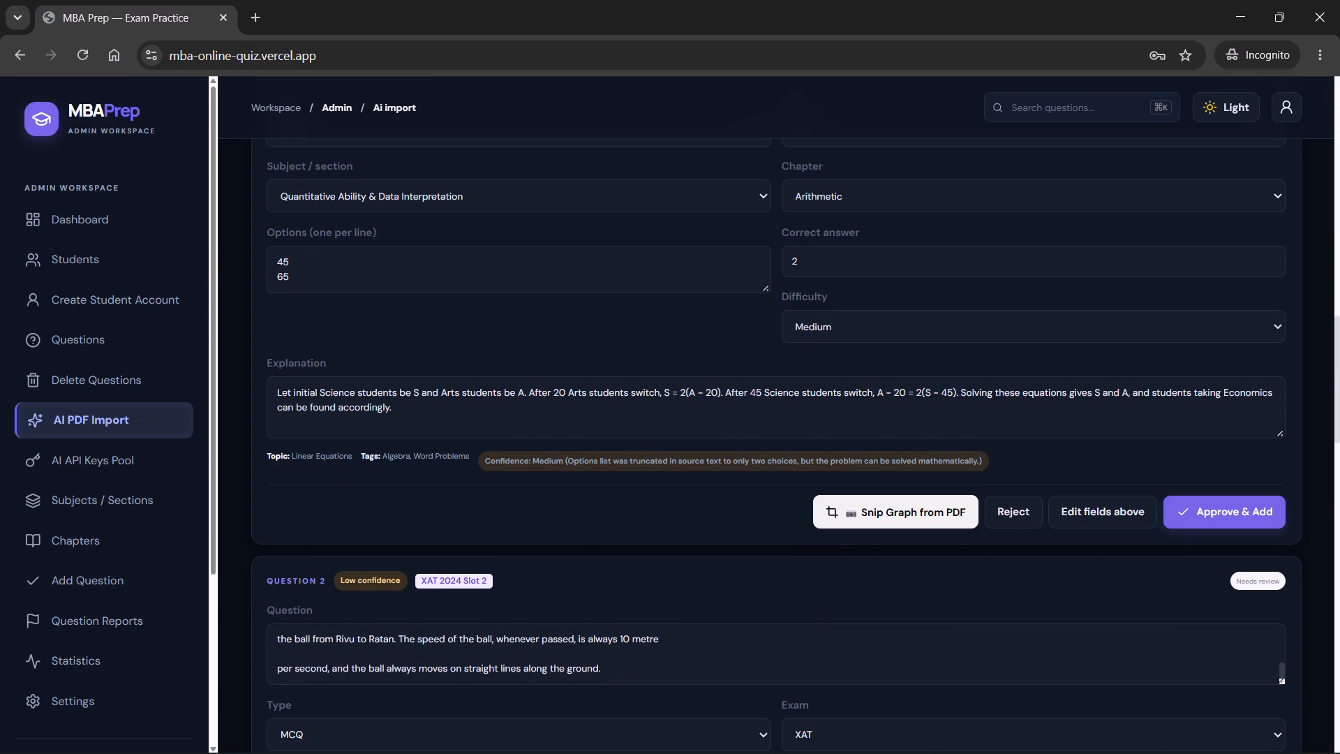
scroll(772, 660, up, 1)
scroll(772, 660, down, 4)
scroll(838, 515, down, 3)
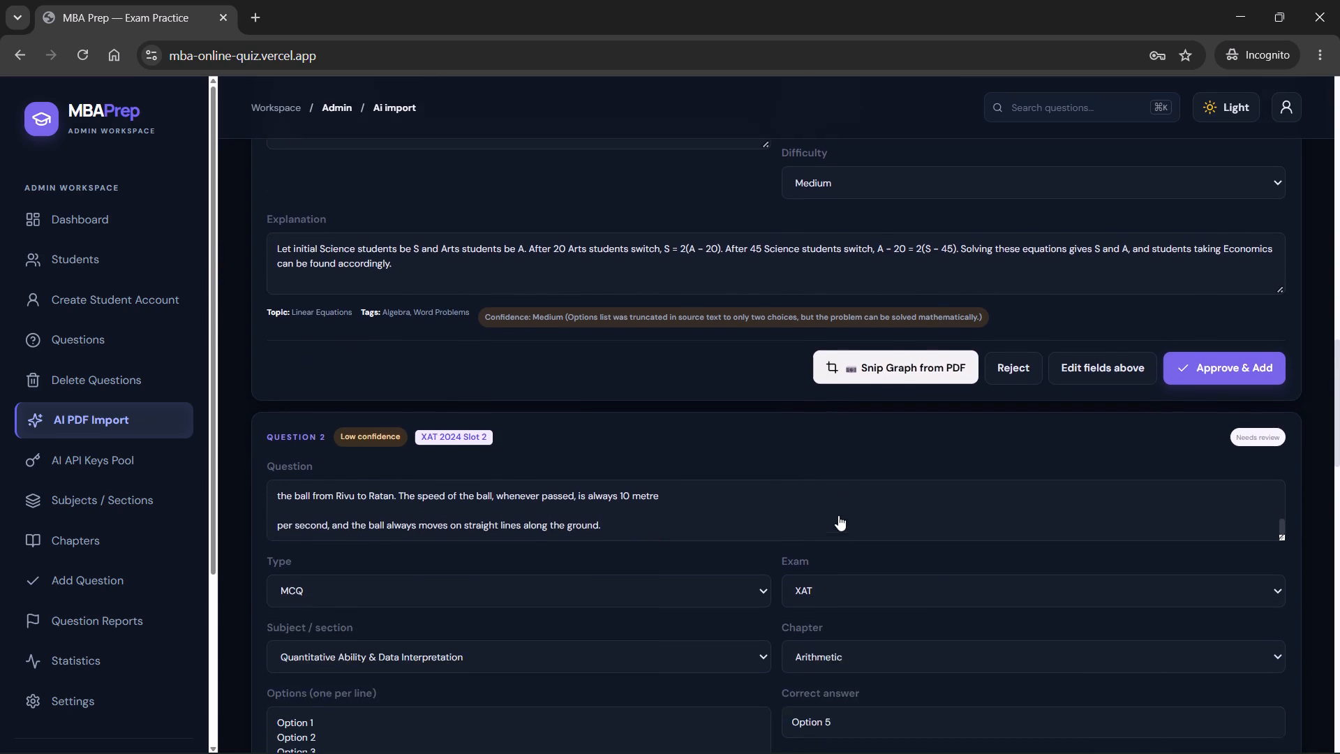
scroll(838, 515, down, 3)
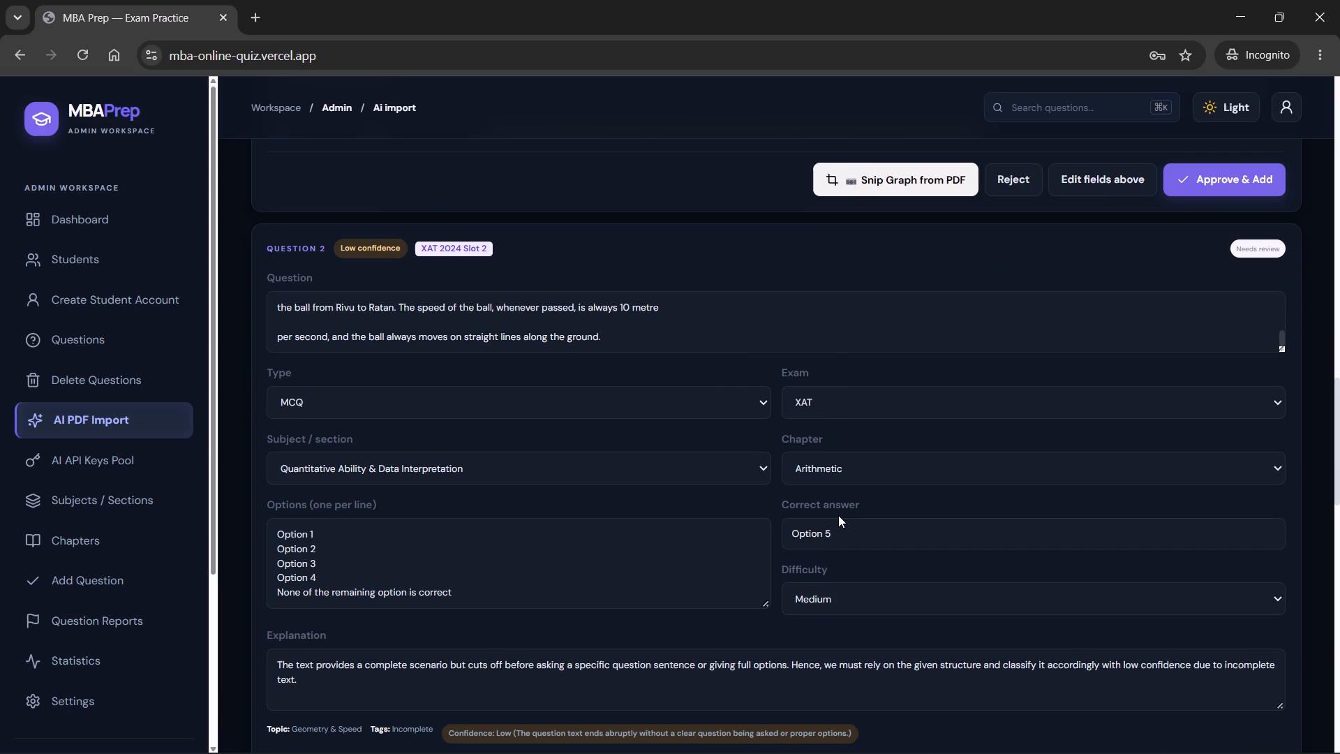
scroll(838, 515, down, 2)
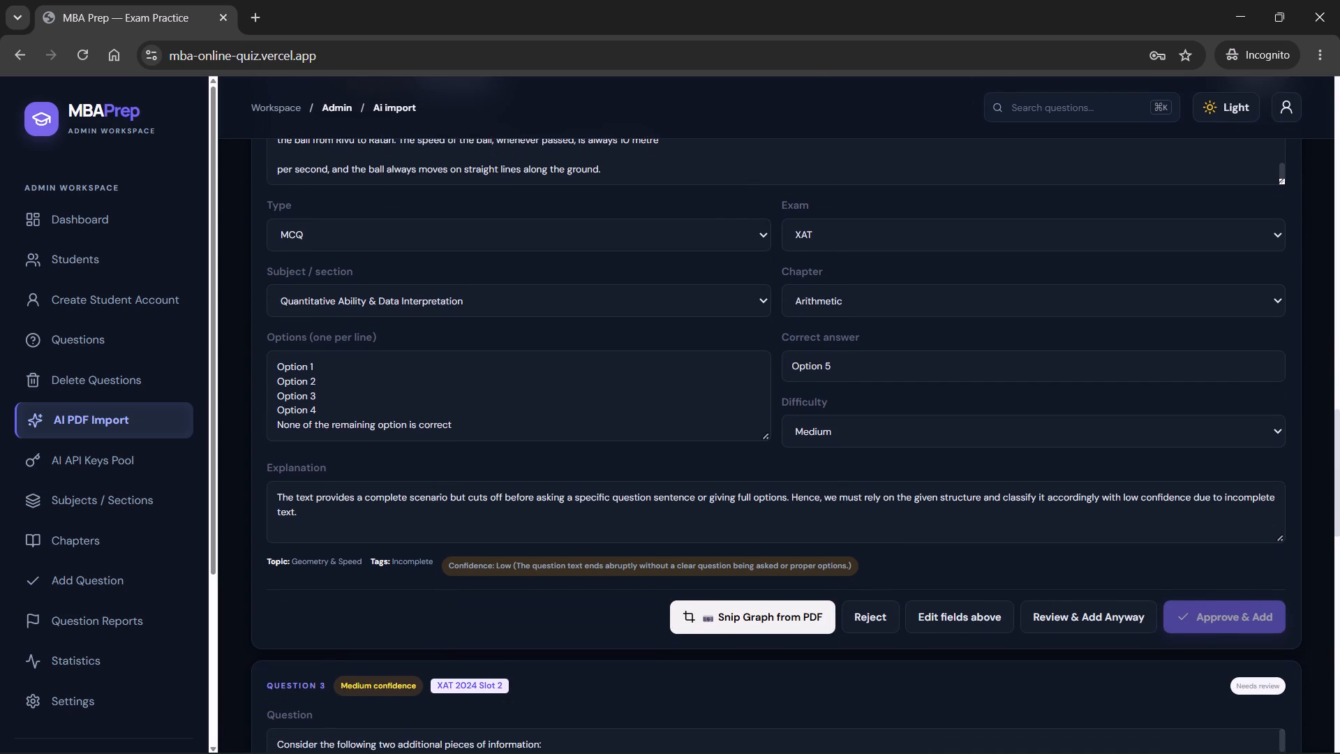
scroll(838, 515, down, 5)
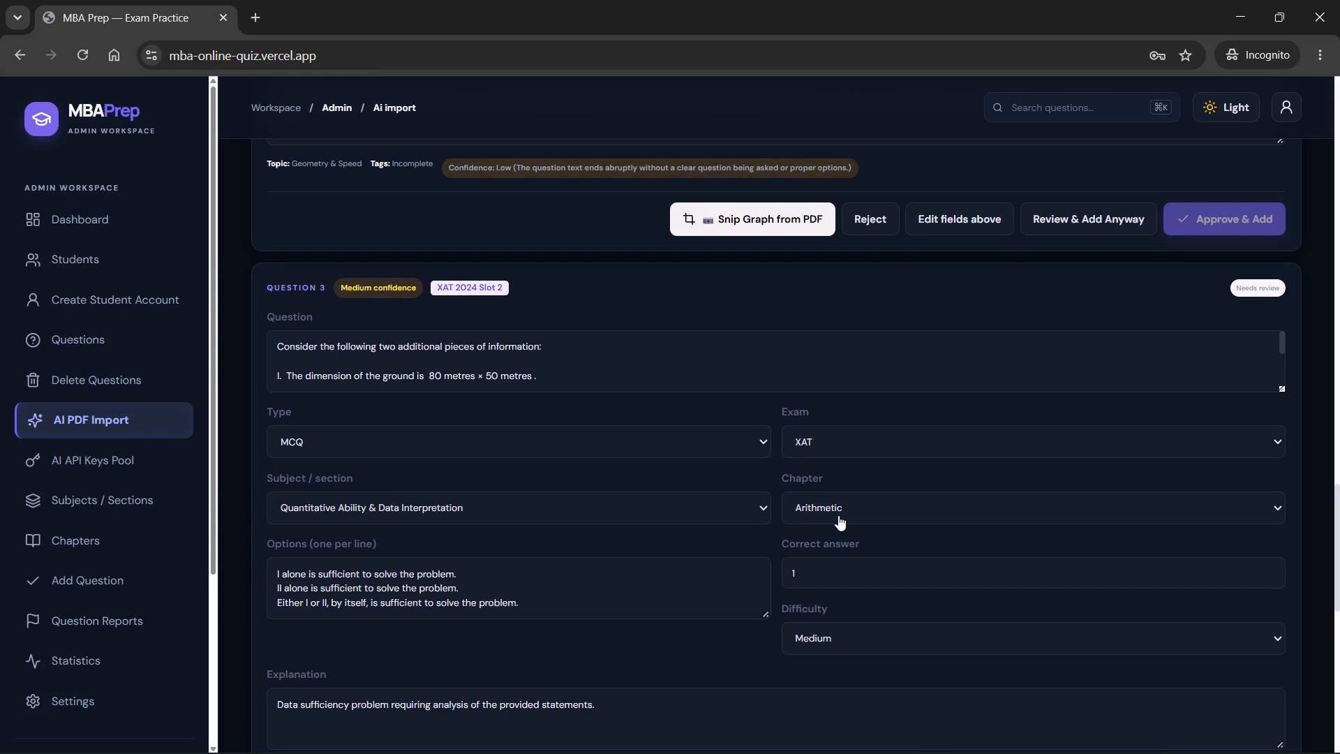
scroll(838, 515, down, 5)
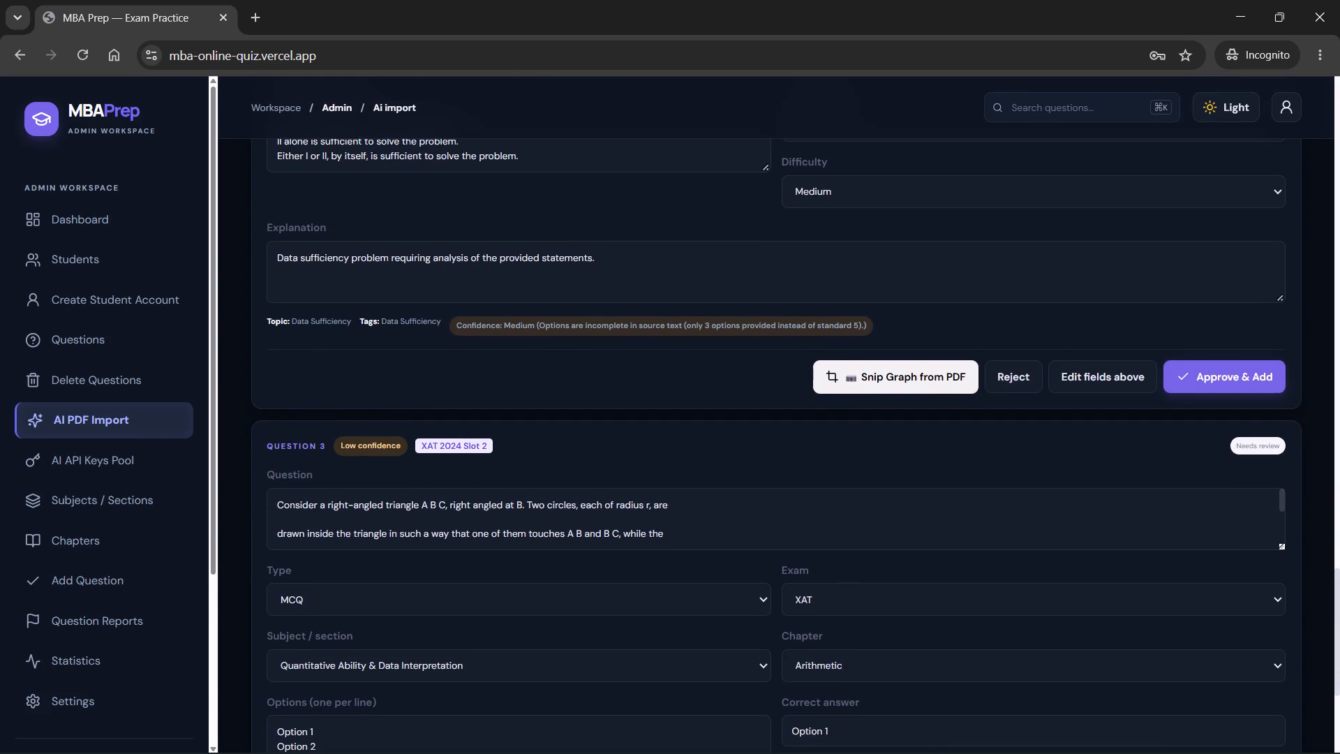
Recheck the extraction progress and the XAT 2024 Slot 2 summary, and look again at the Question 1 and 2 entries.
scroll(838, 515, up, 15)
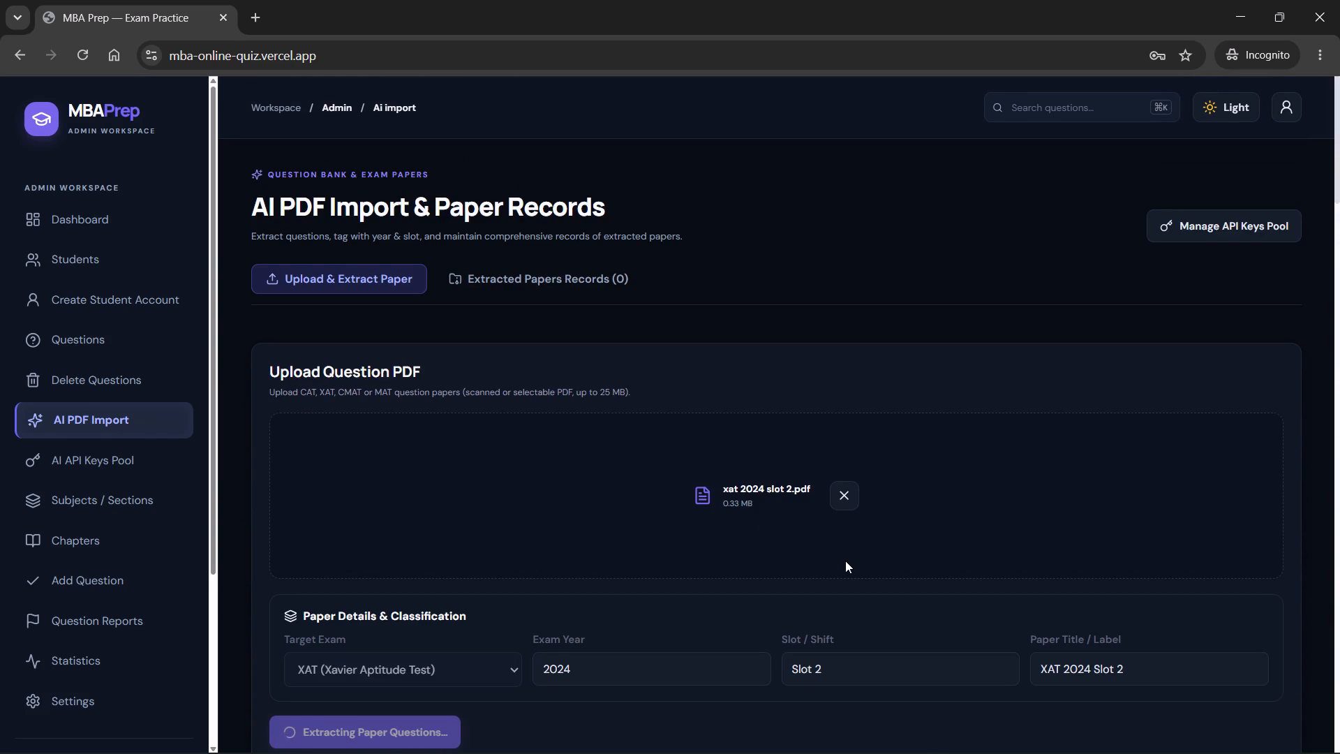
scroll(845, 561, down, 6)
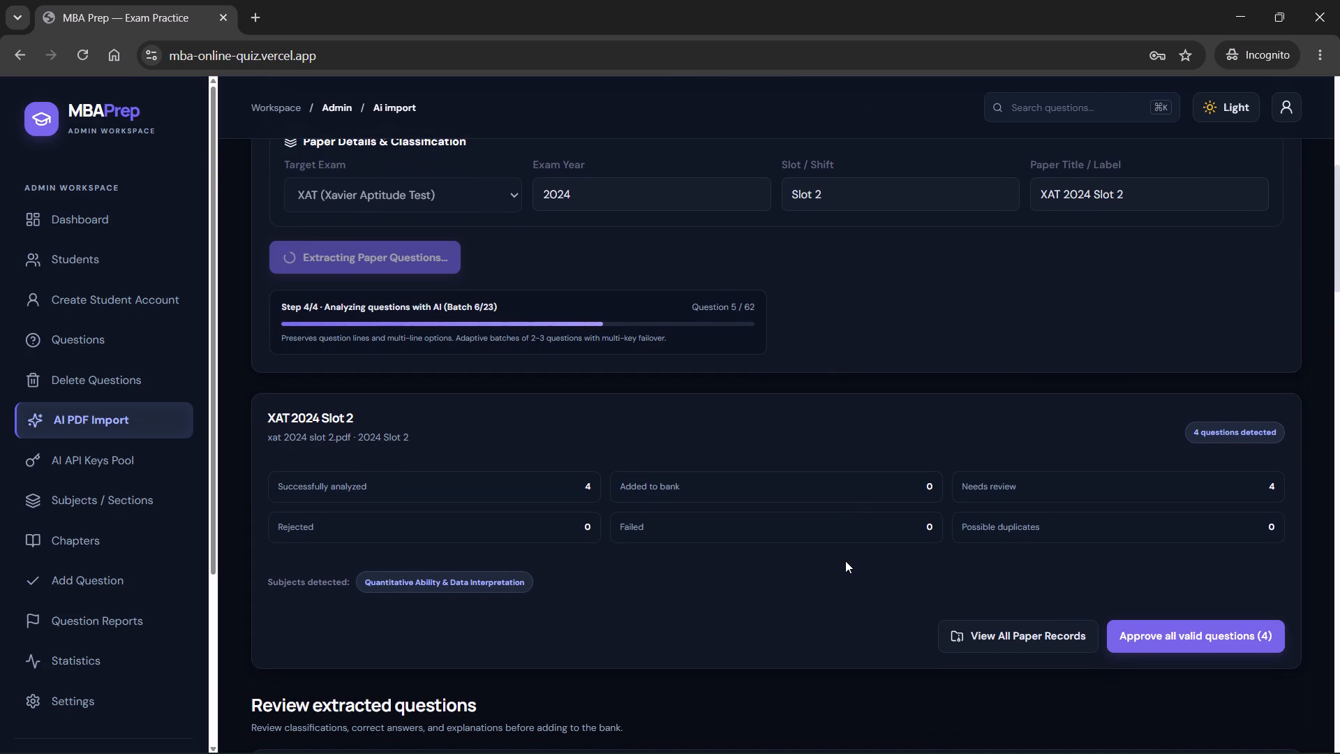
scroll(845, 561, down, 9)
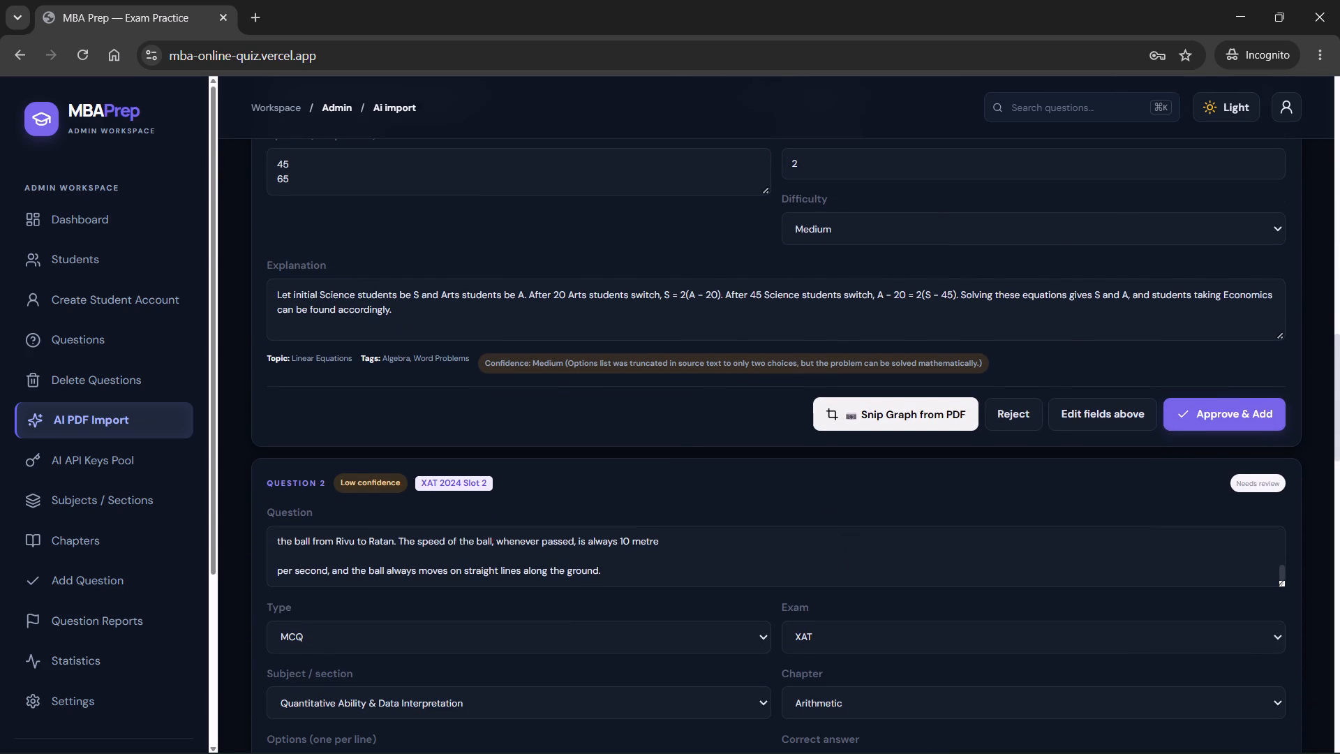
scroll(845, 561, down, 4)
Examine the extracted Question 2 and 3 entries, including the right-angled triangle question's options, explanation and confidence note.
scroll(777, 631, down, 5)
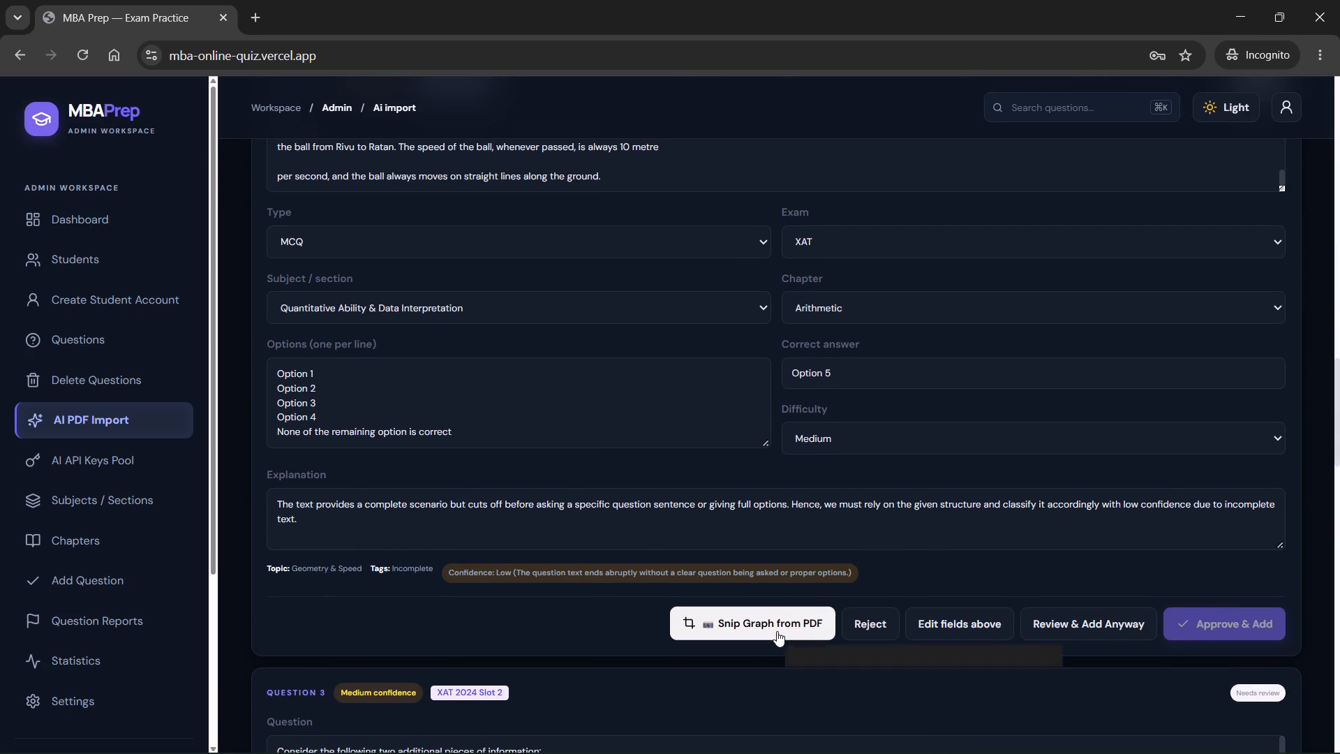
scroll(629, 699, down, 5)
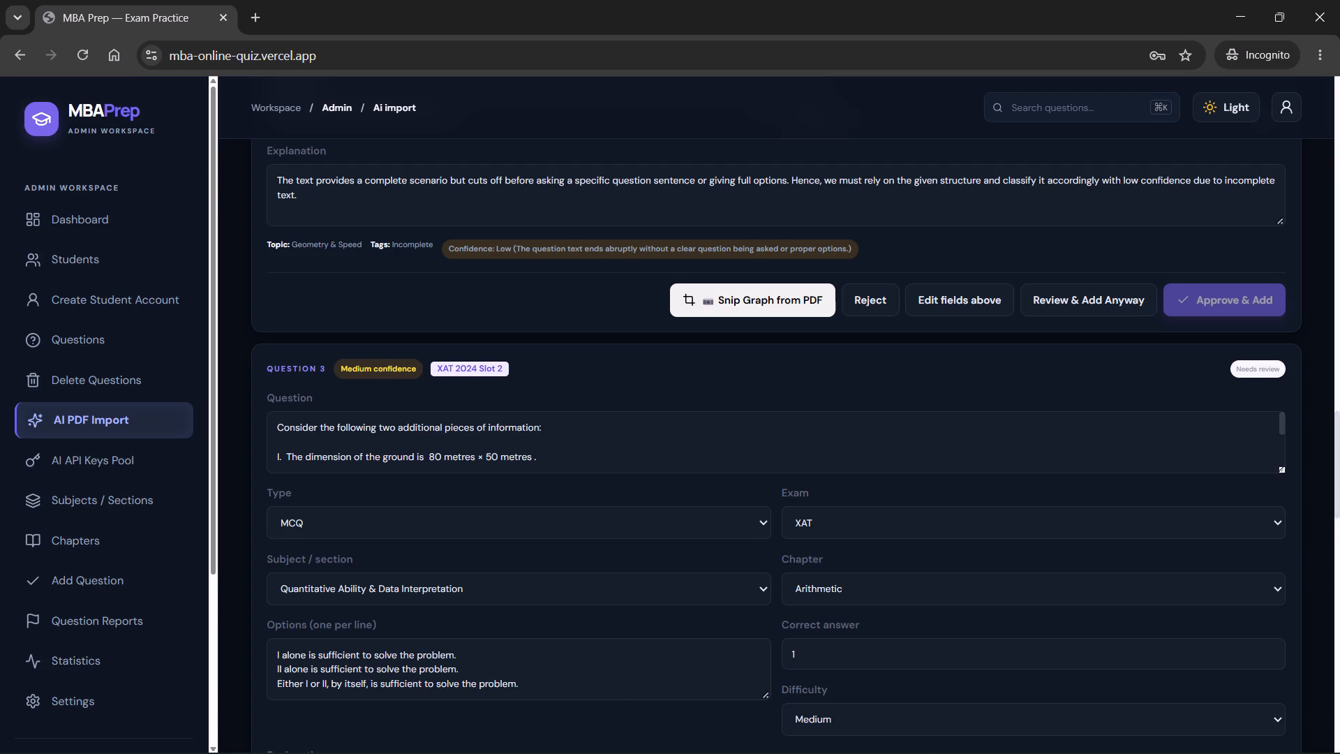
scroll(629, 699, down, 5)
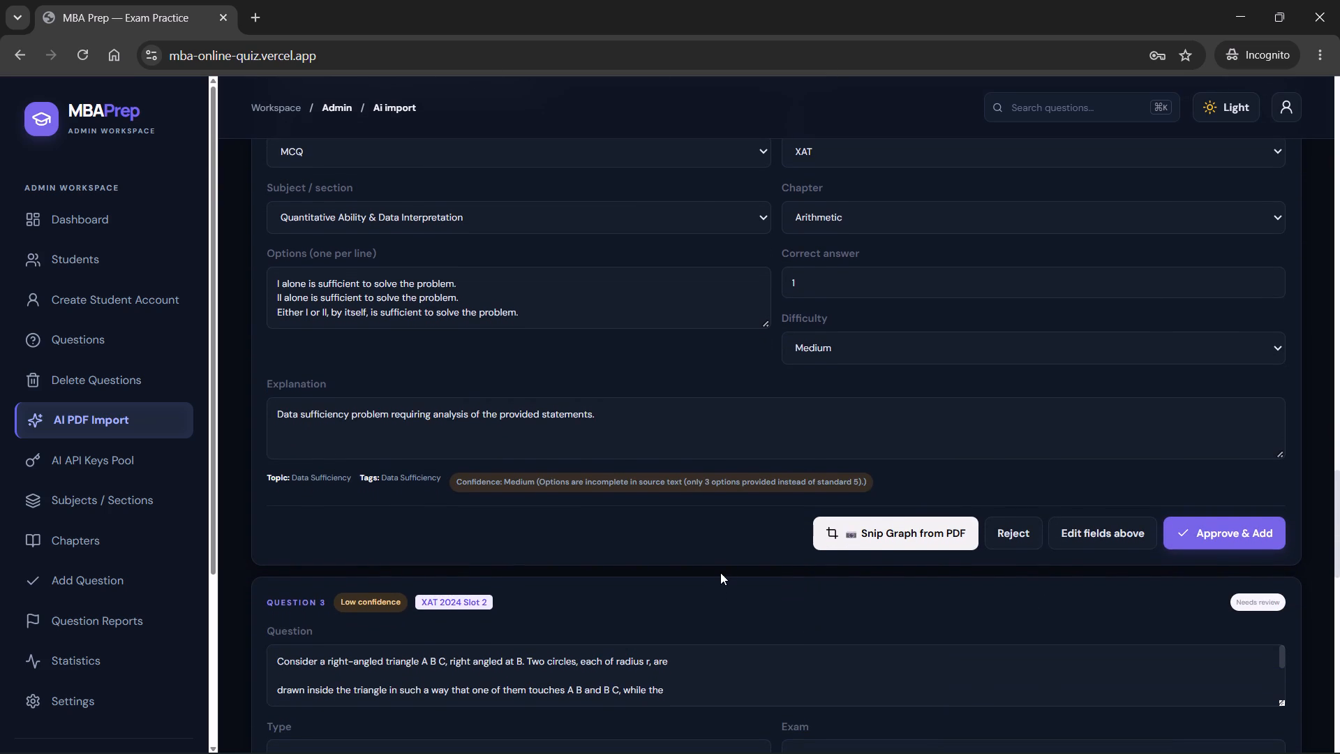
scroll(720, 572, down, 4)
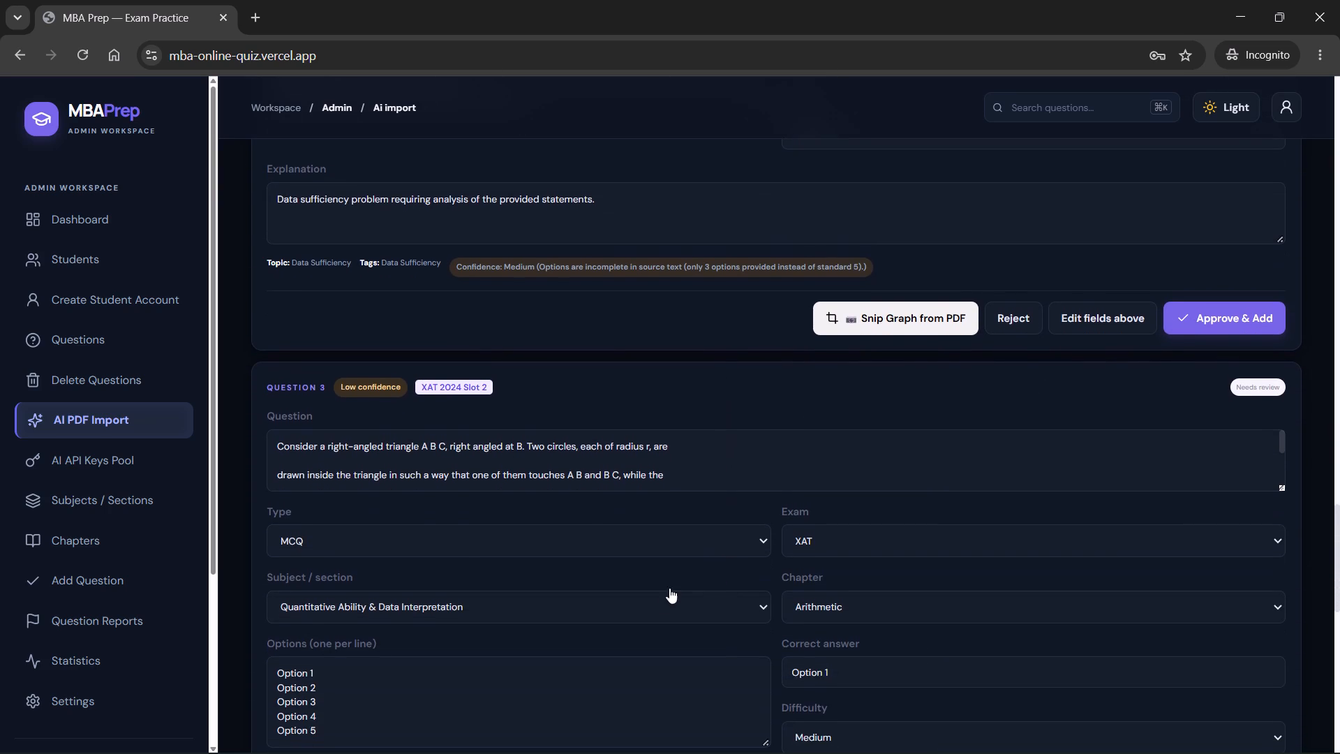
scroll(660, 595, down, 4)
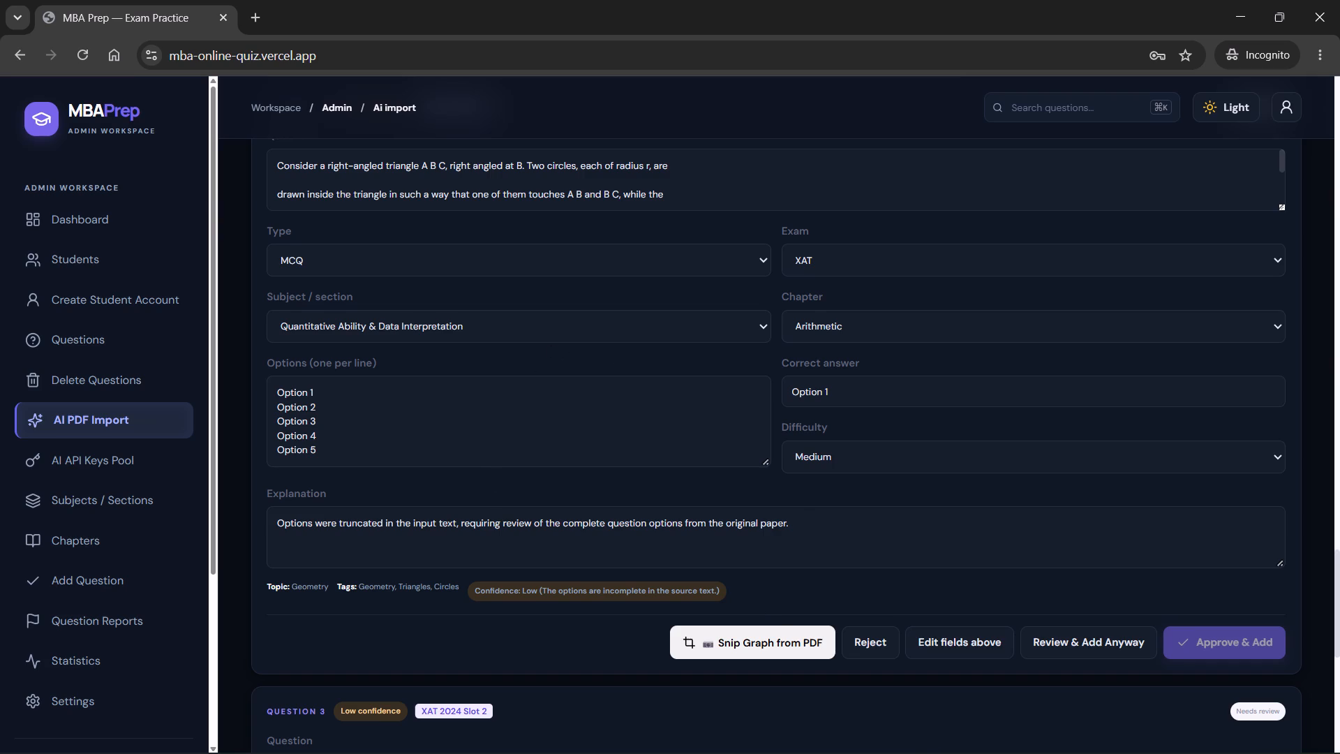
click(485, 464)
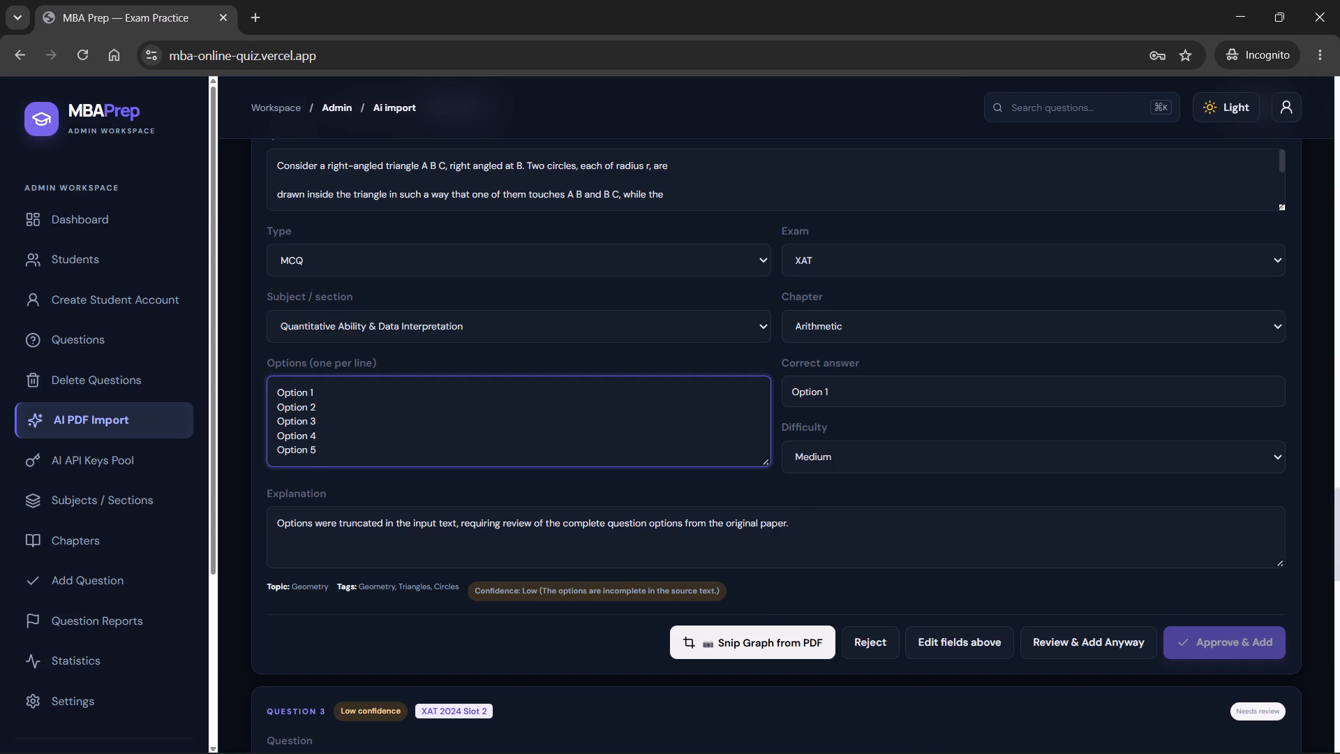
click(473, 404)
click(442, 399)
click(476, 506)
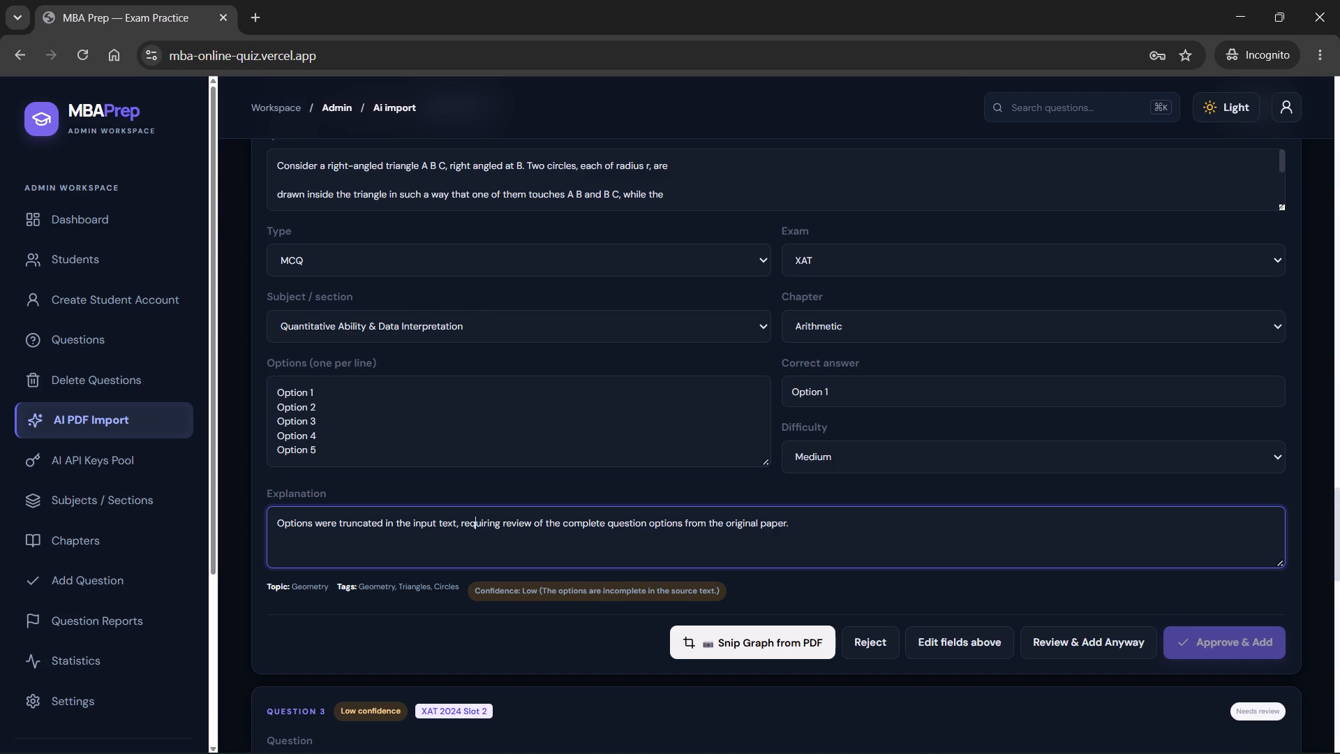
click(514, 491)
Snip the triangle-with-two-circles figure from the PDF's second page with a box about 446 × 218 and attach it to the right-angled triangle question.
click(726, 638)
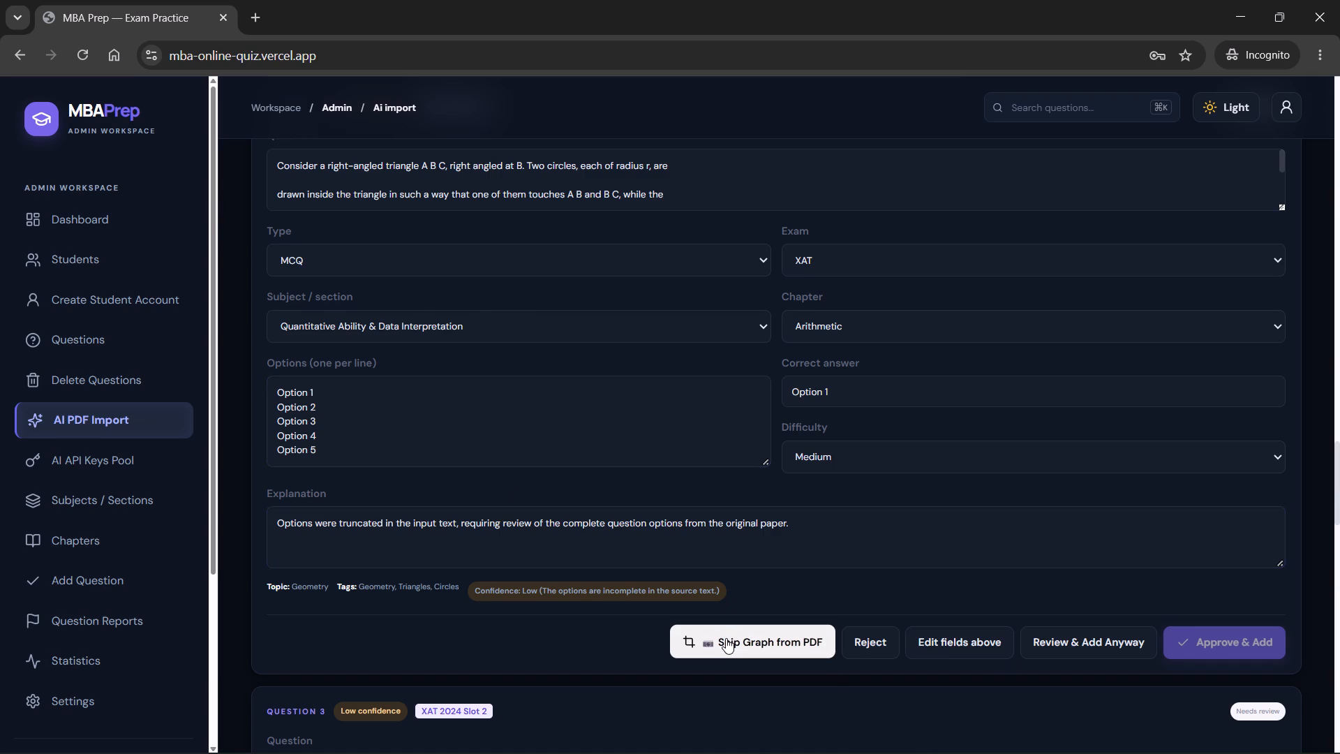
scroll(726, 638, down, 11)
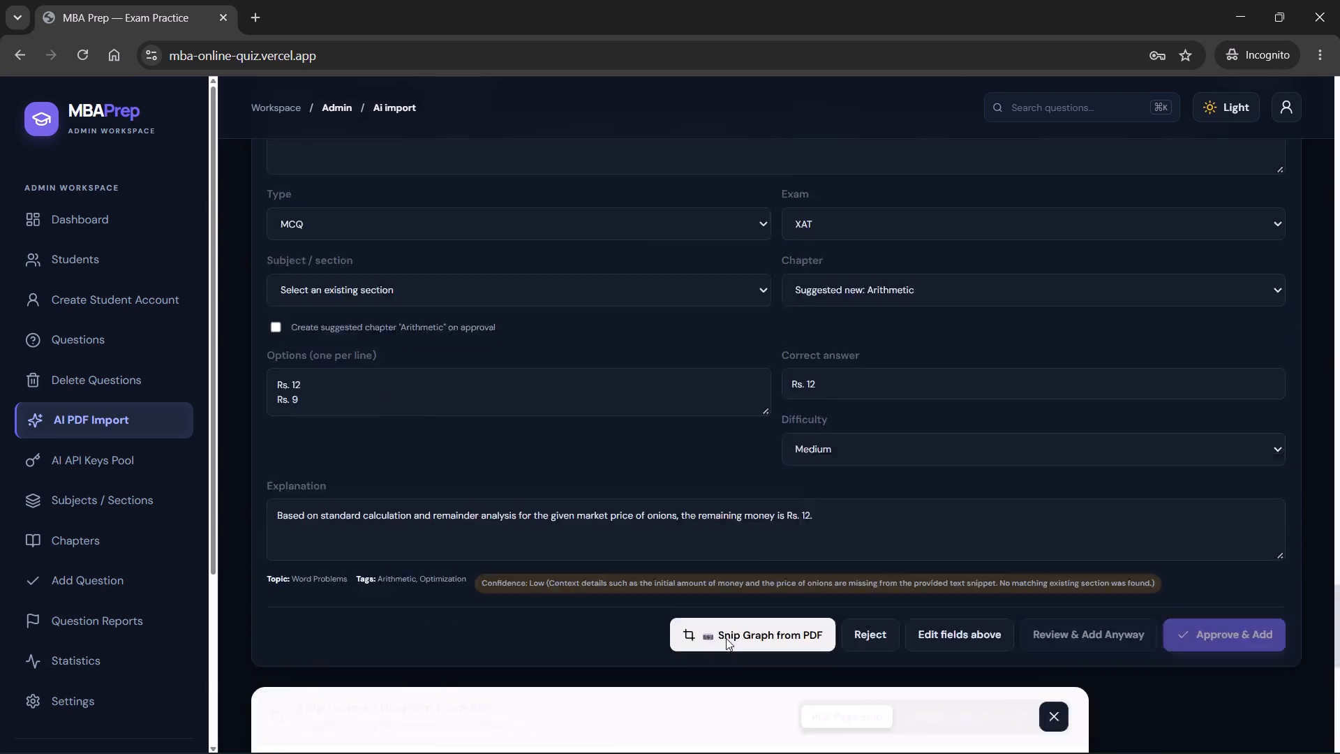
scroll(726, 638, down, 2)
scroll(725, 461, down, 7)
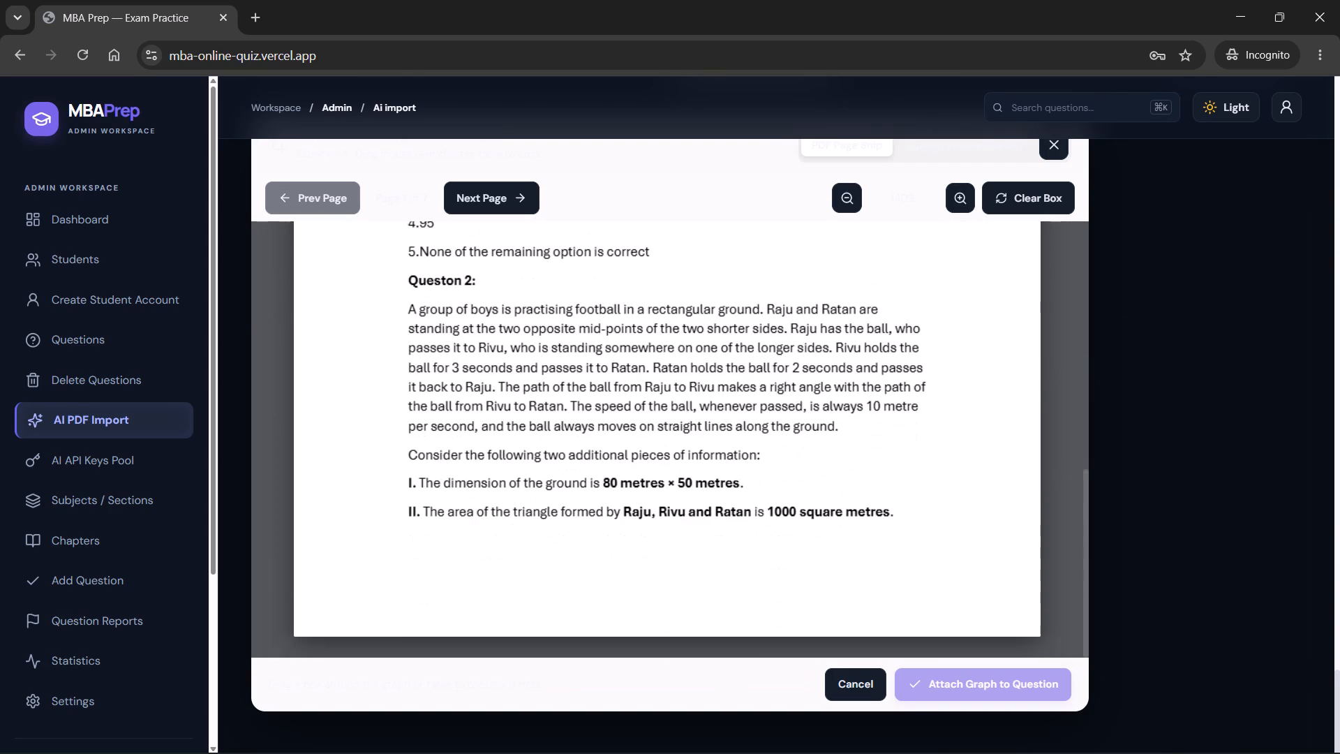
scroll(725, 461, down, 3)
scroll(725, 461, up, 1)
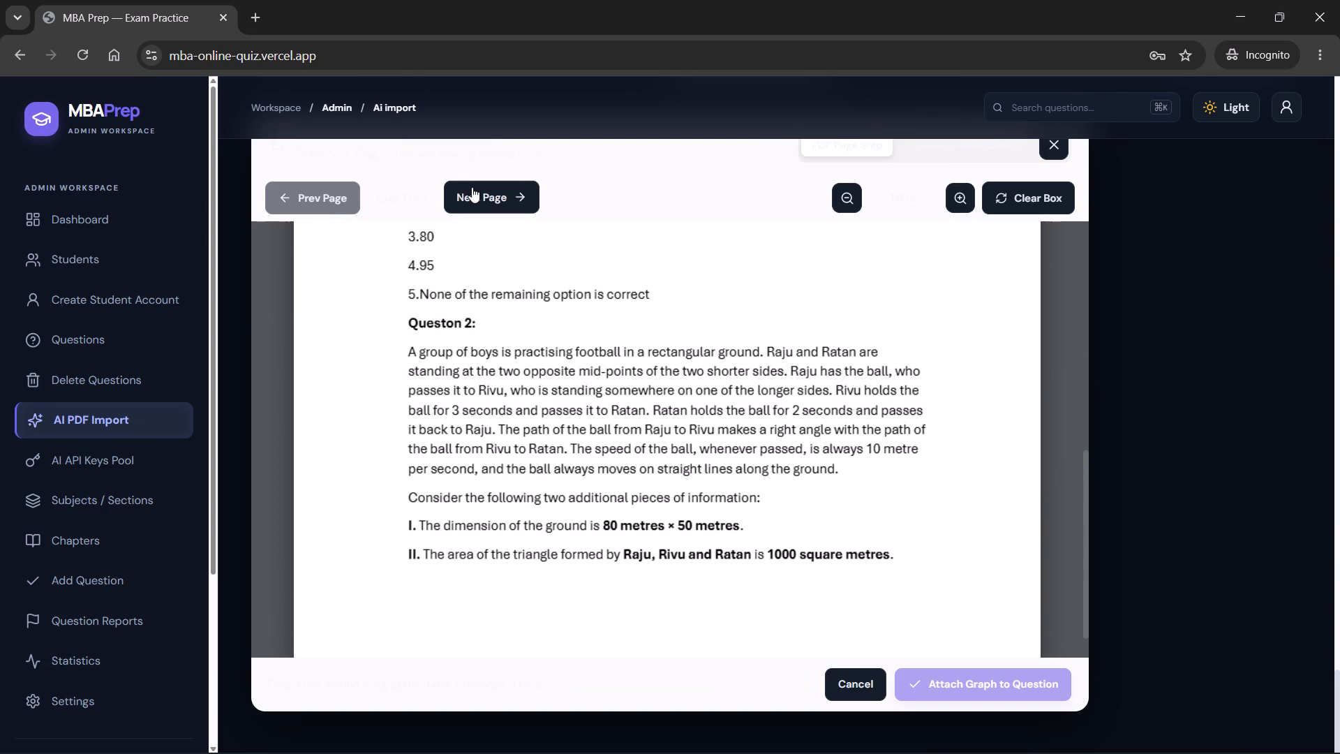
click(472, 187)
scroll(564, 307, up, 3)
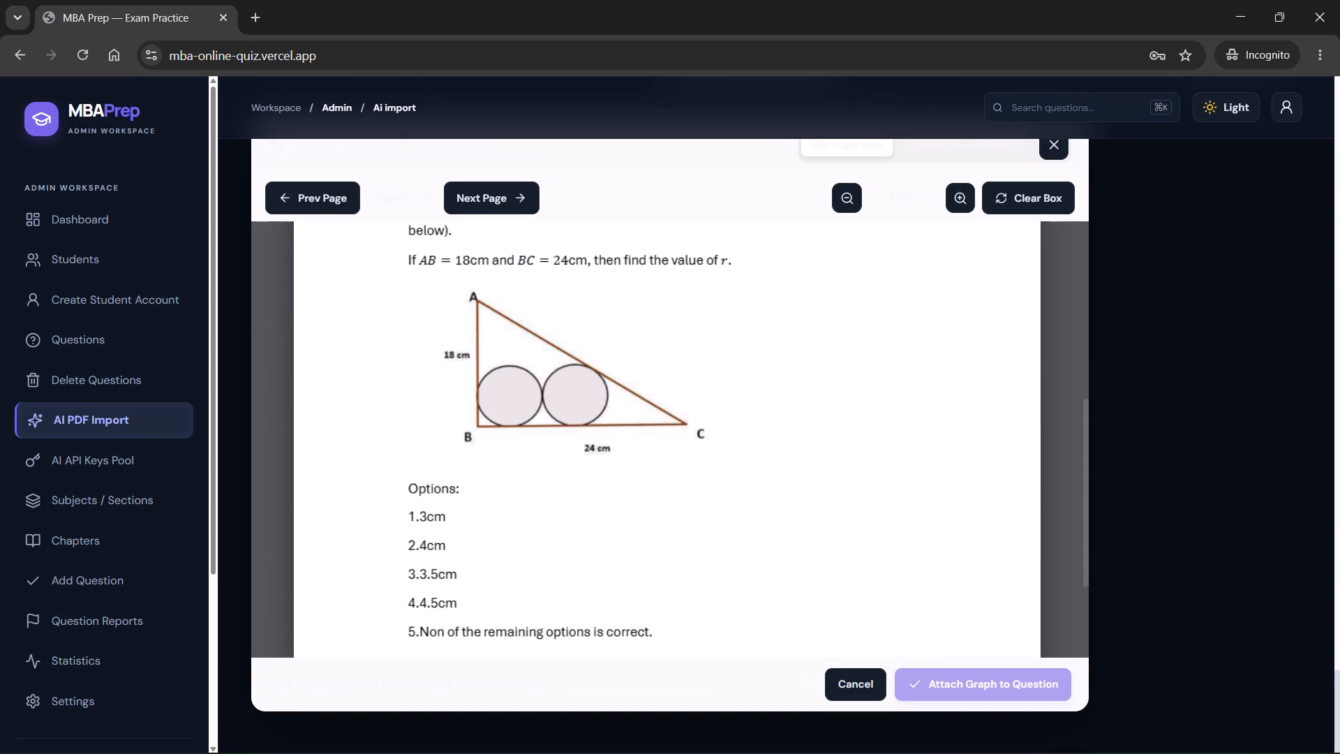
drag(357, 276, 743, 458)
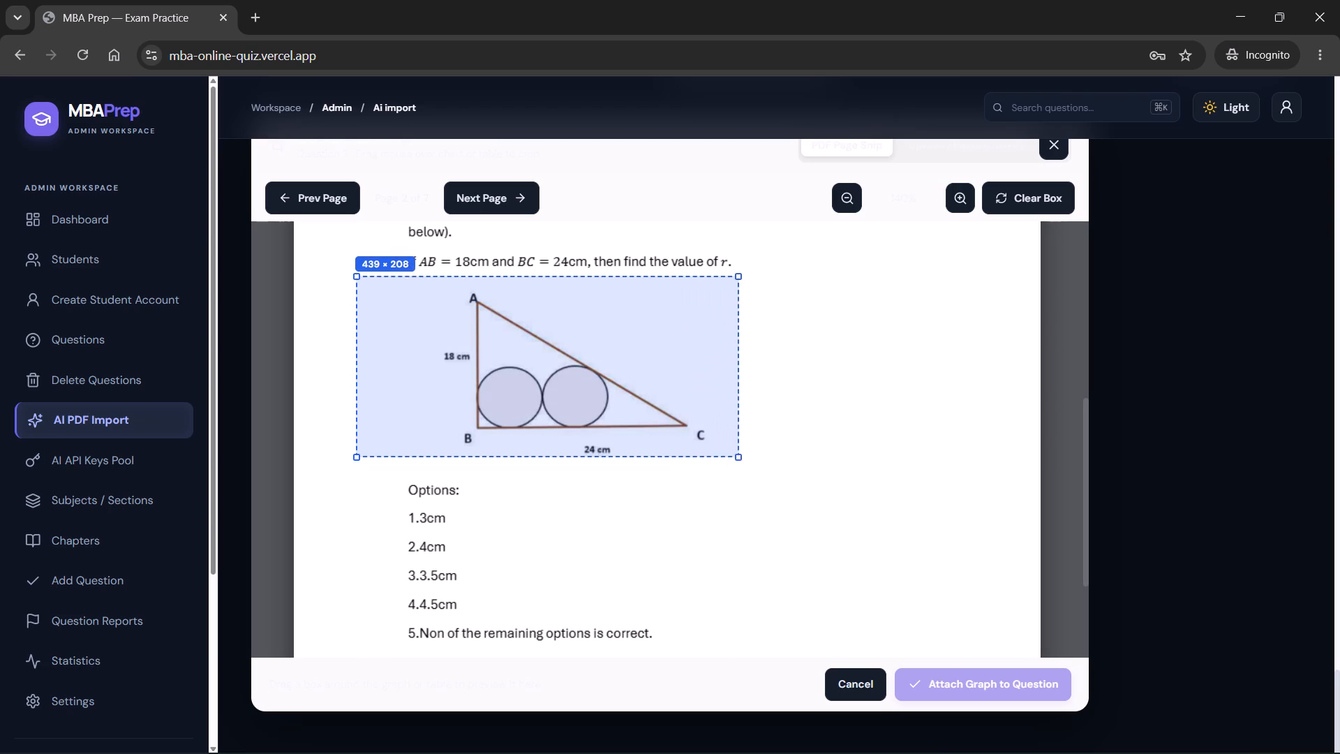
drag(743, 458, 745, 466)
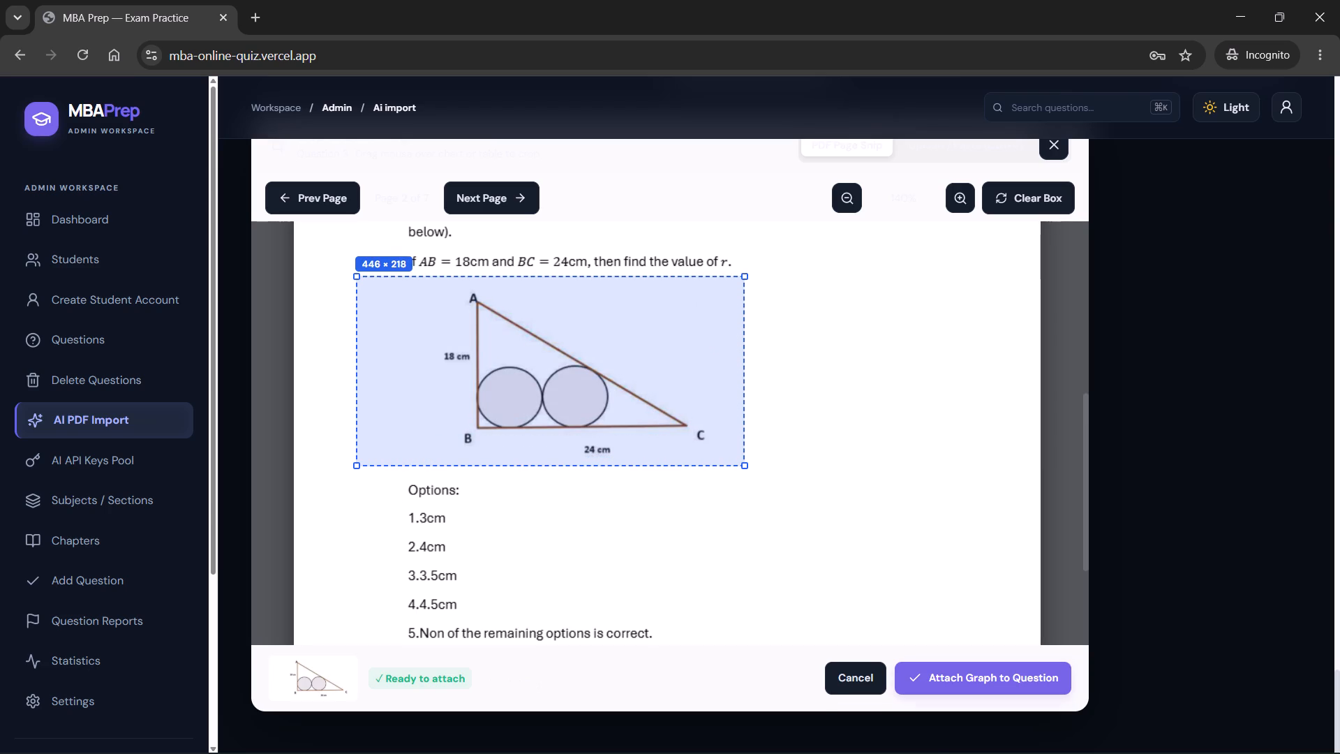
click(949, 677)
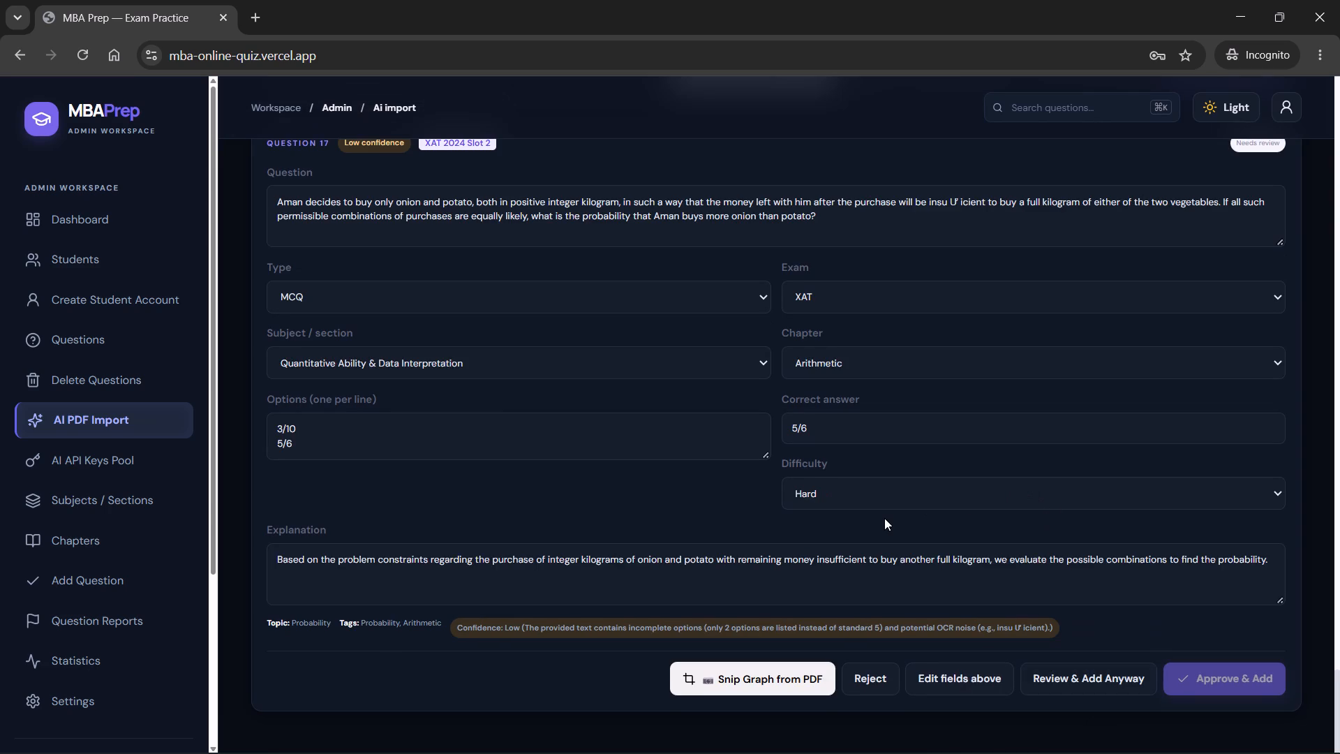
Review the extracted Question 16 and 17 entries, then look back over the Question 2 entry and the paper's extraction progress.
scroll(884, 518, up, 4)
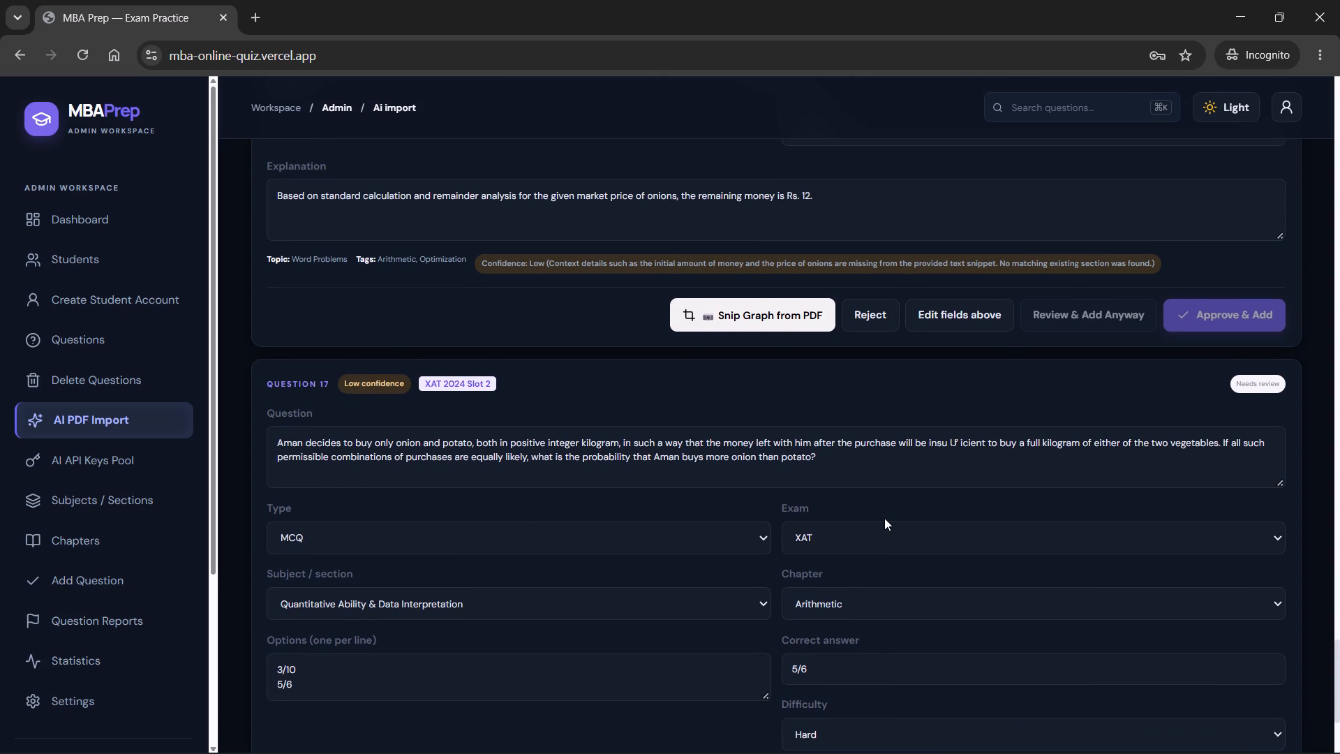
scroll(884, 518, up, 1)
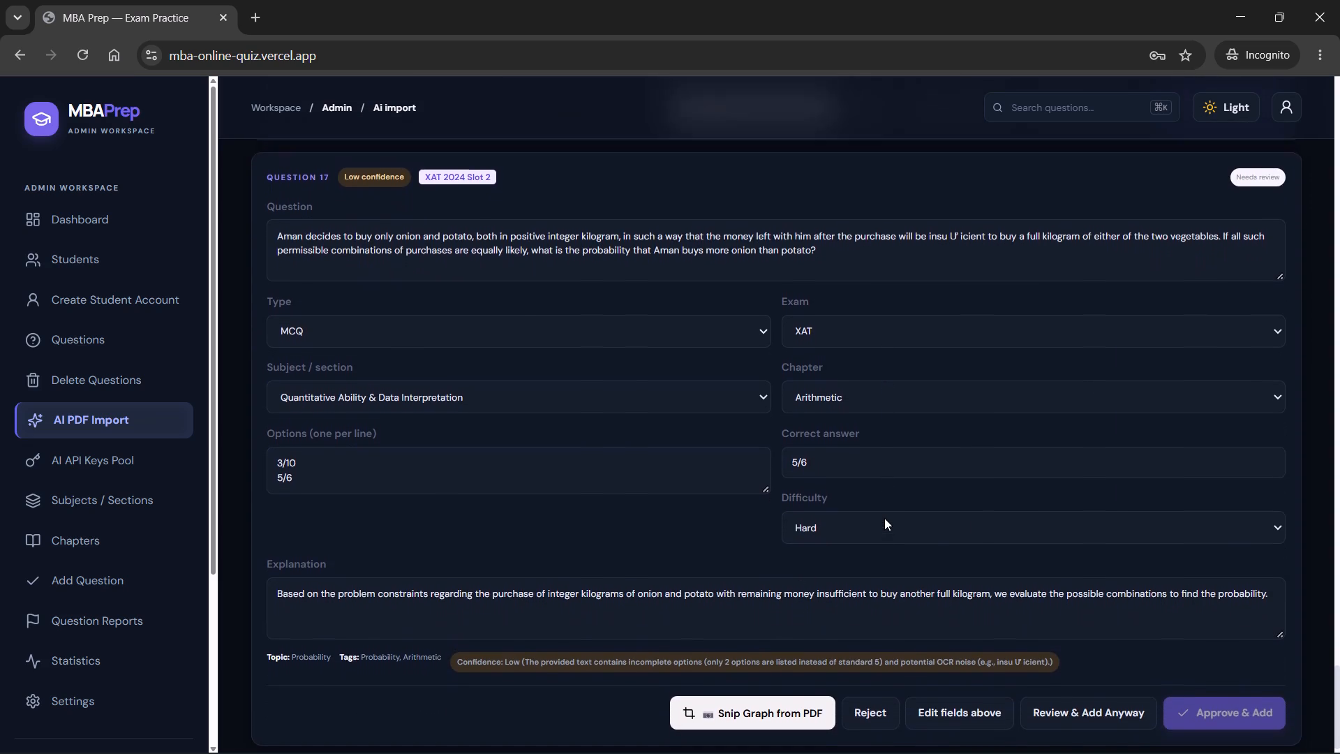
scroll(884, 518, up, 6)
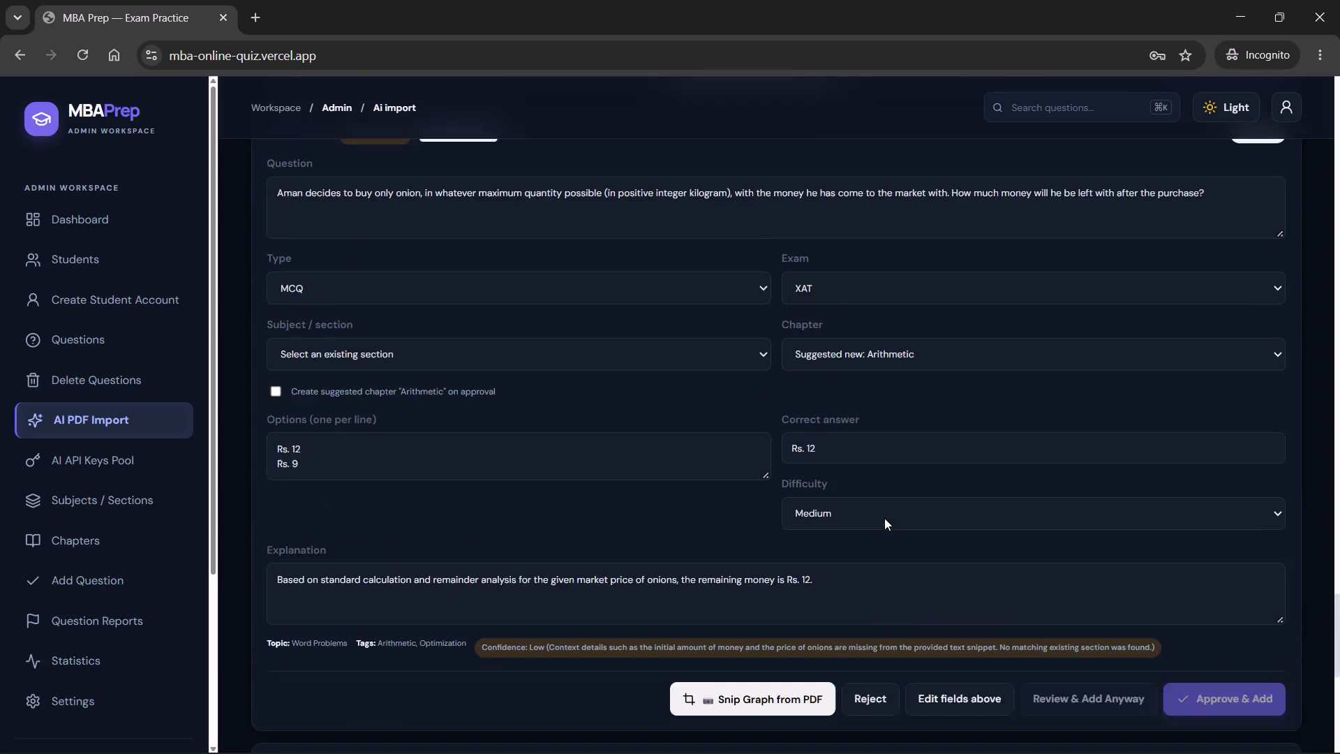
scroll(884, 518, up, 1)
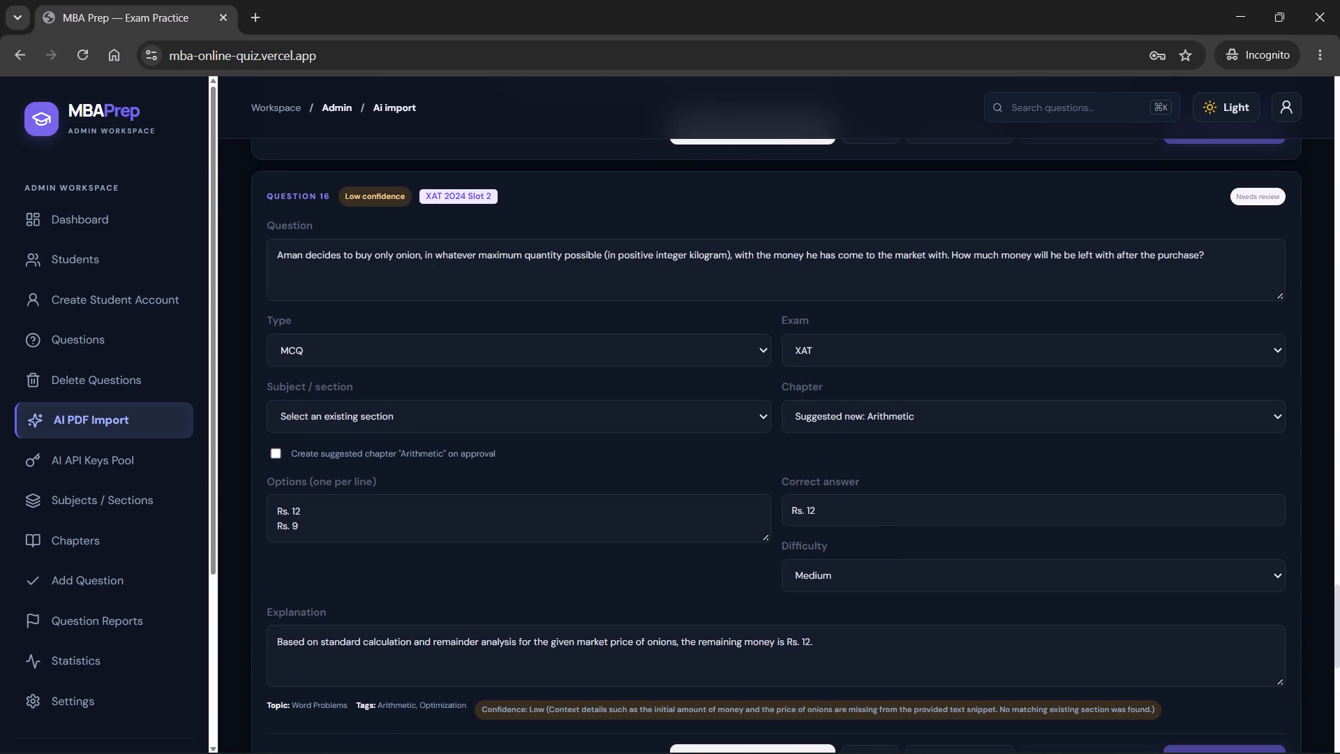
scroll(539, 498, down, 6)
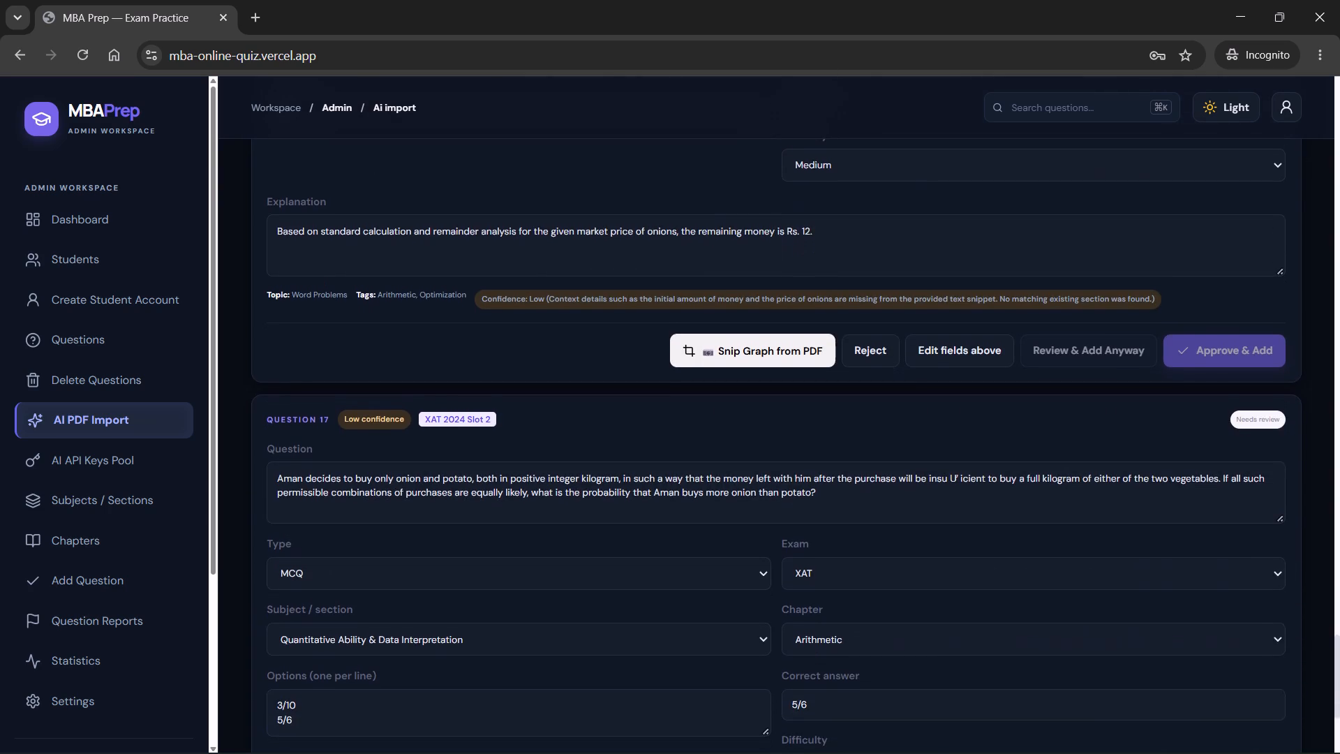
scroll(539, 498, down, 8)
scroll(539, 498, up, 17)
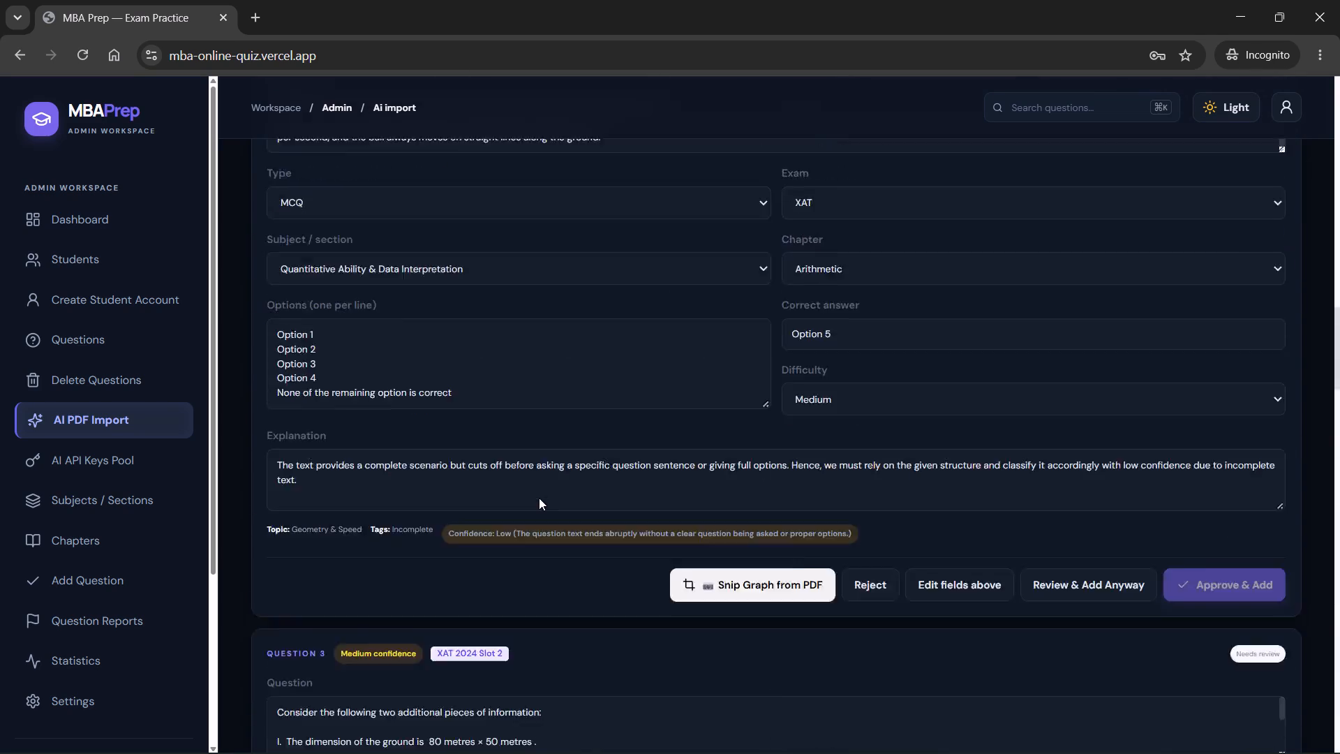
scroll(539, 498, up, 3)
scroll(539, 498, down, 3)
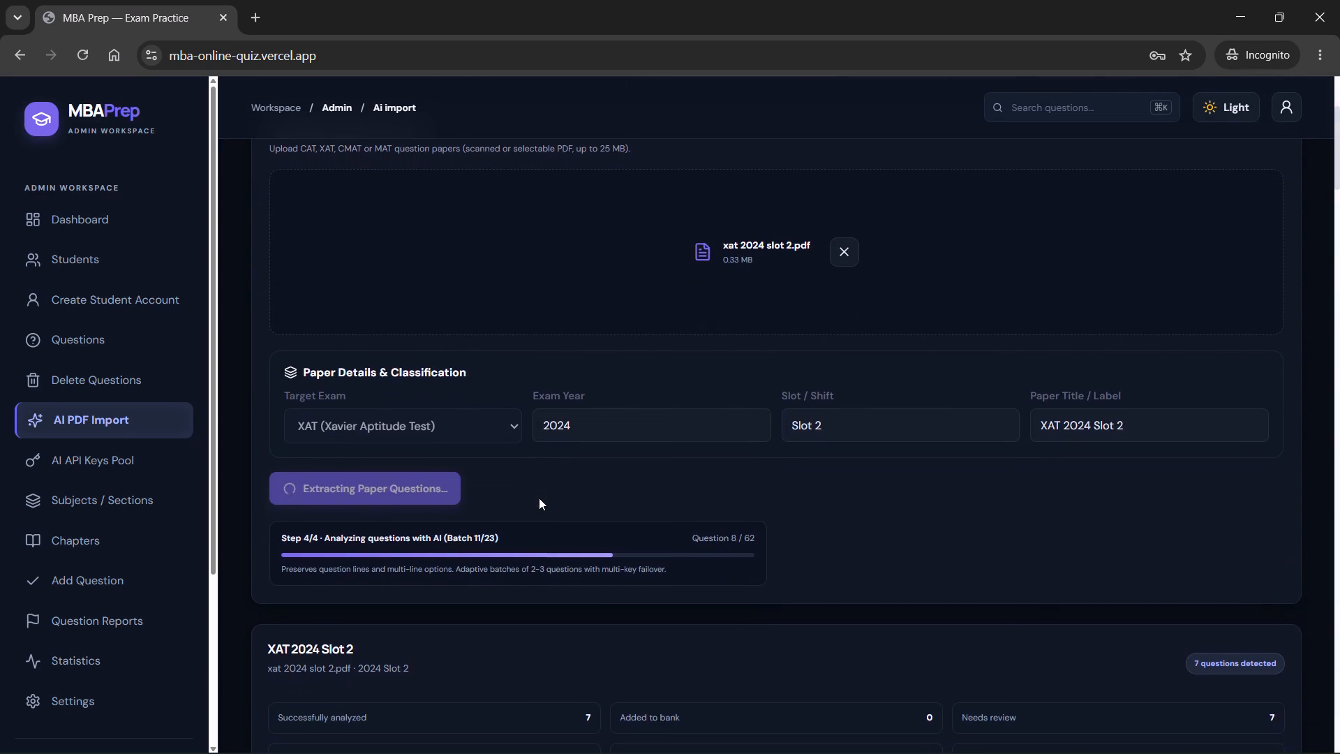
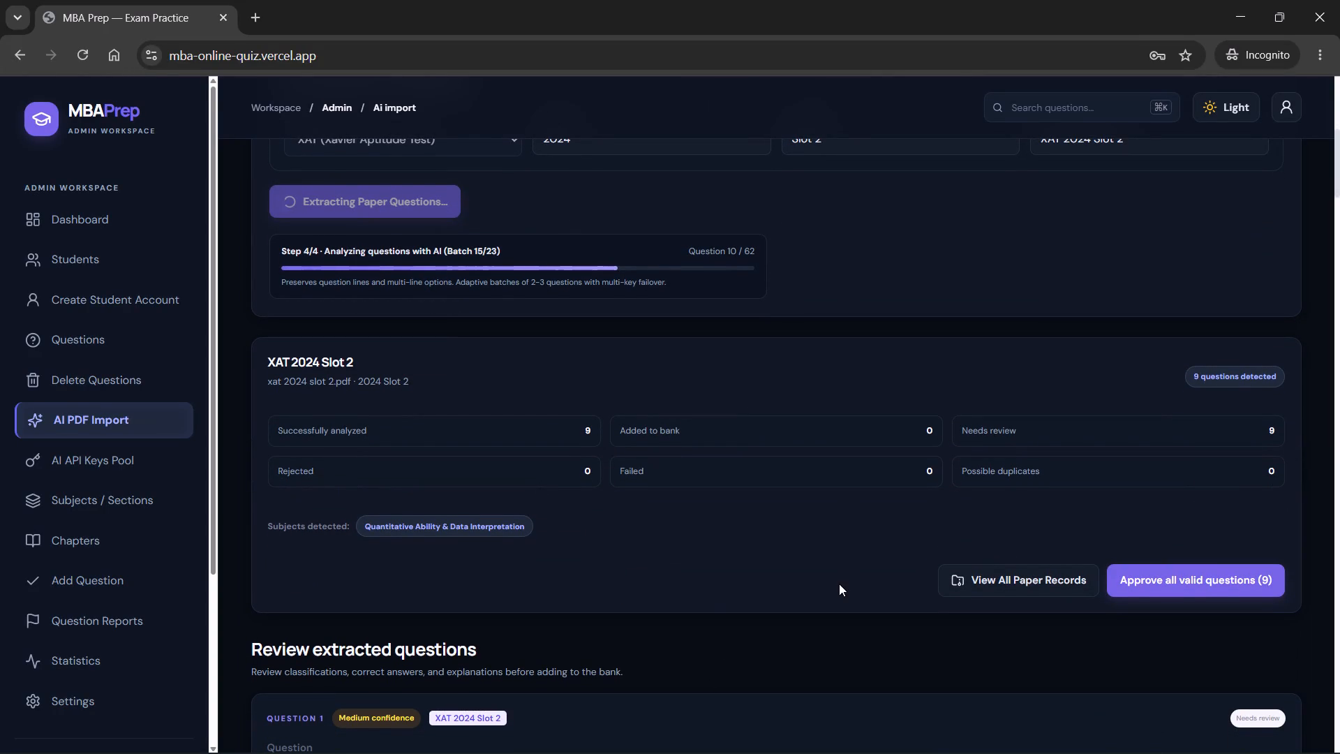
Recheck the Question 1 entry, focusing on its options list, and look back at the paper's extraction progress and summary.
scroll(842, 581, down, 6)
scroll(842, 581, up, 1)
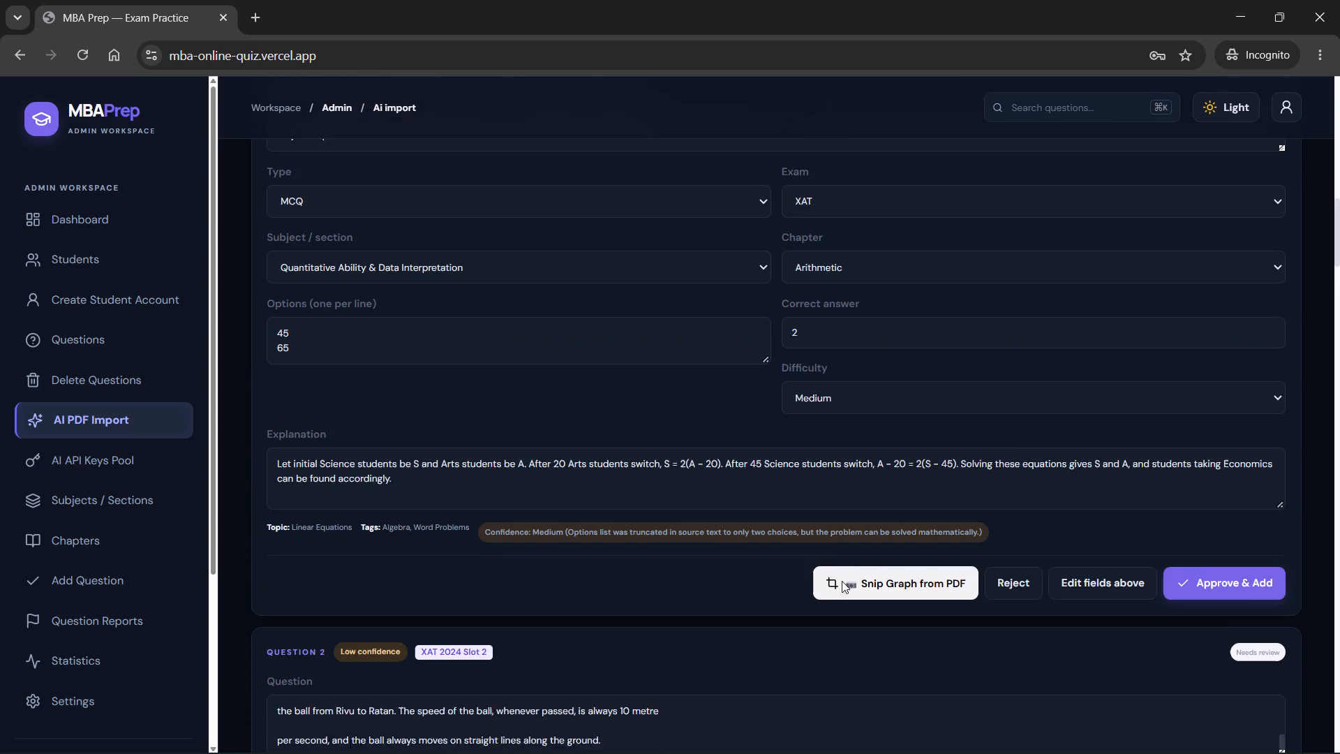
scroll(842, 581, up, 1)
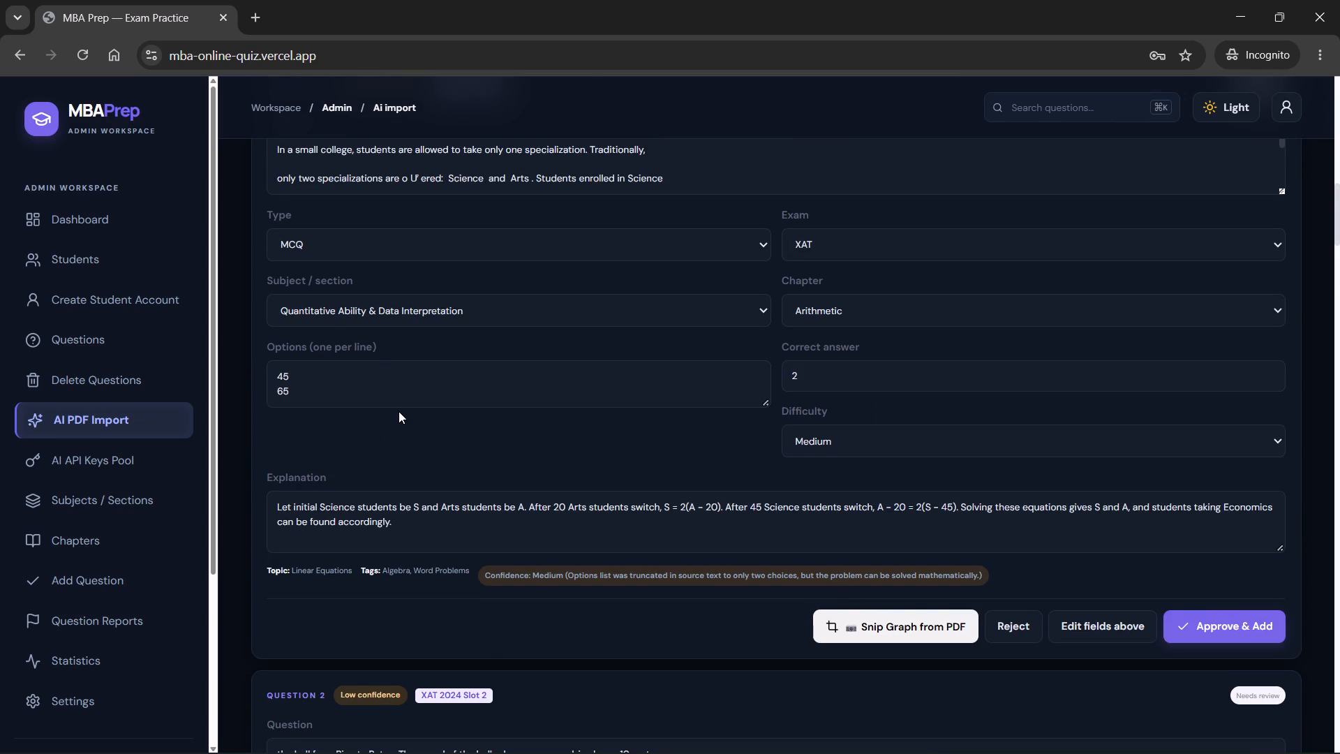
click(399, 393)
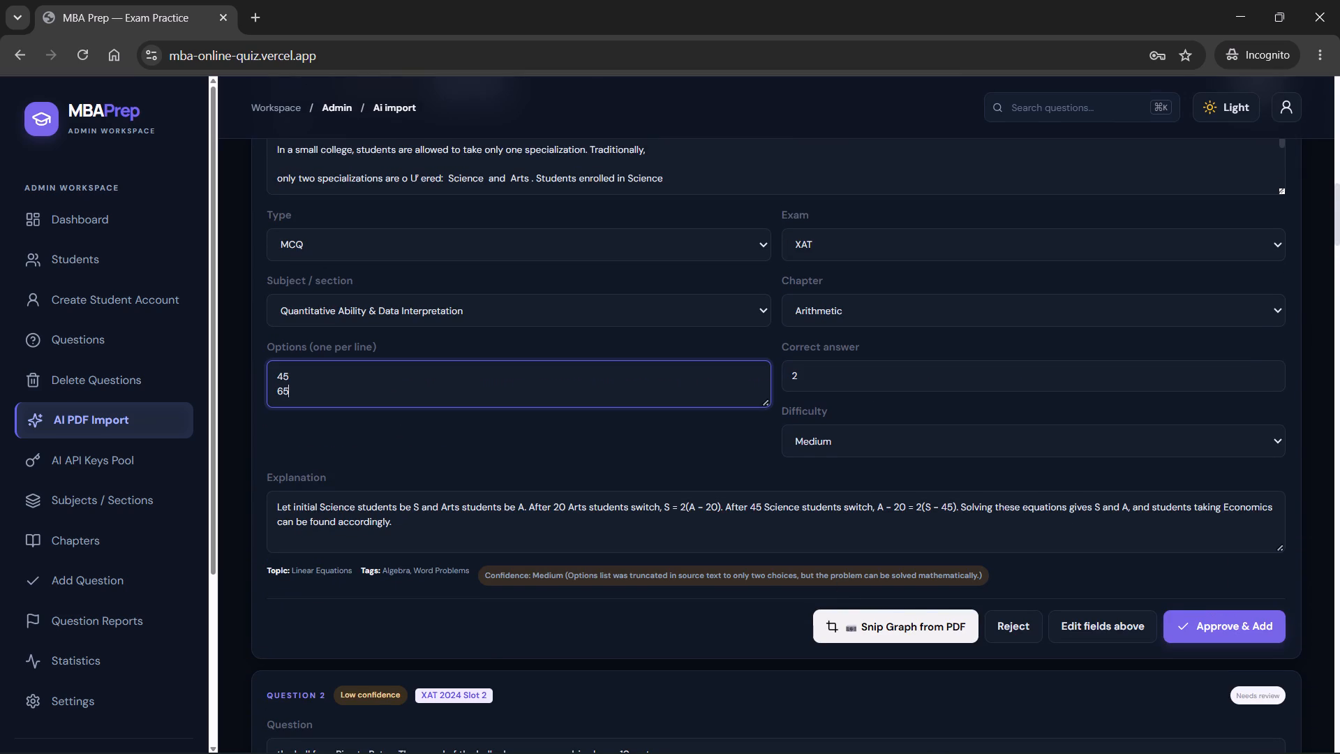
scroll(657, 318, up, 1)
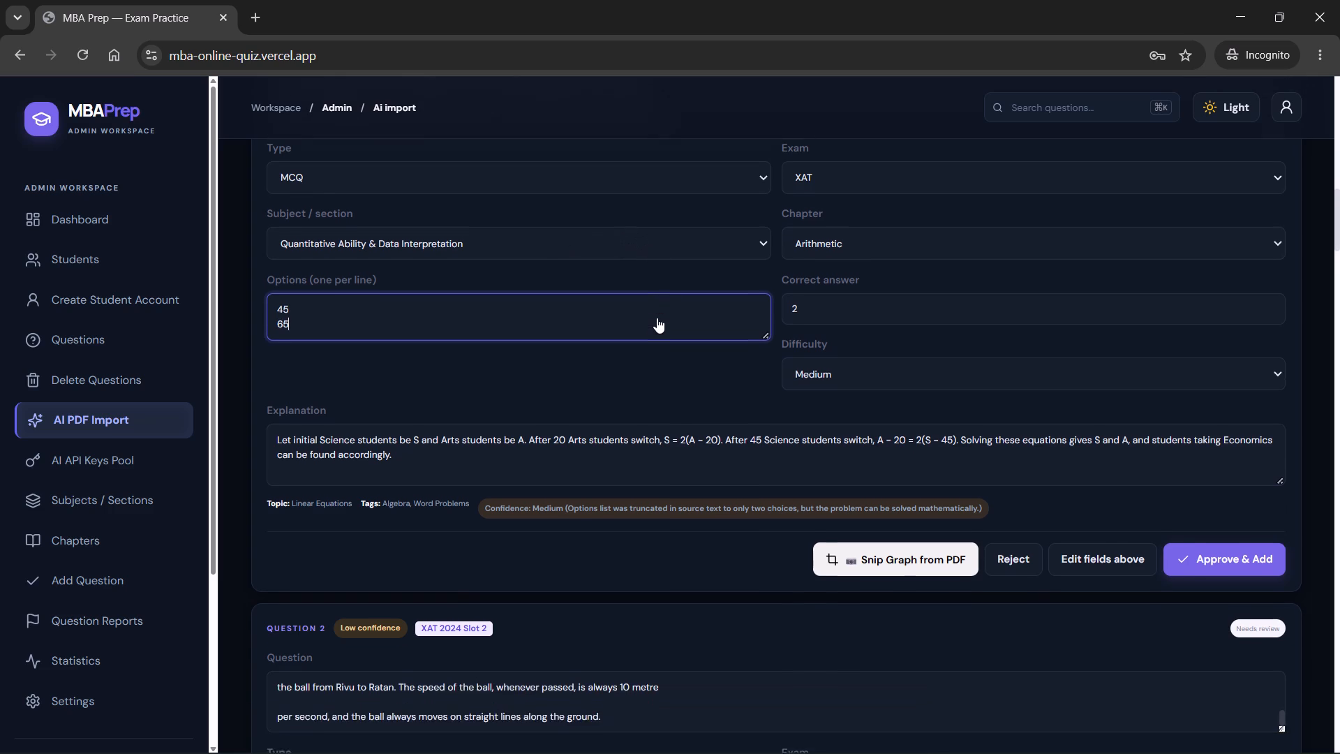
scroll(657, 318, up, 2)
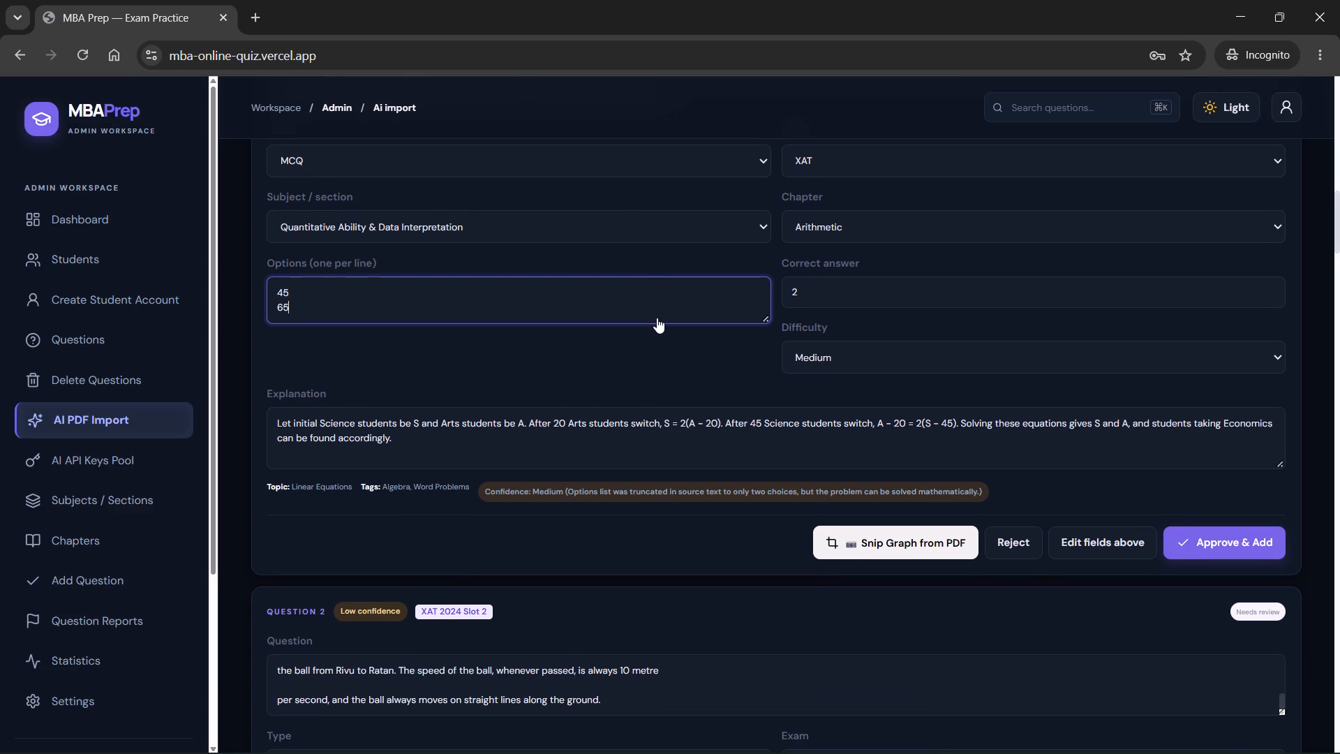
scroll(657, 318, up, 3)
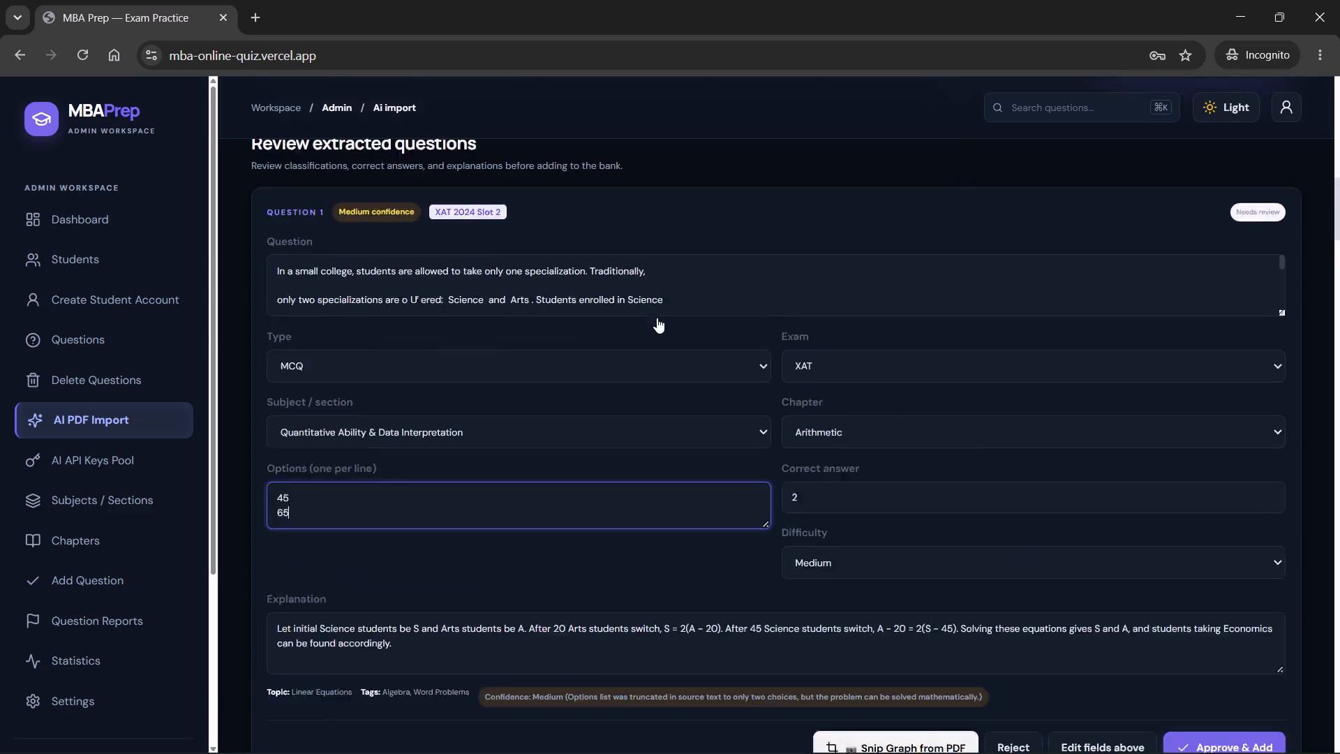
scroll(657, 318, up, 5)
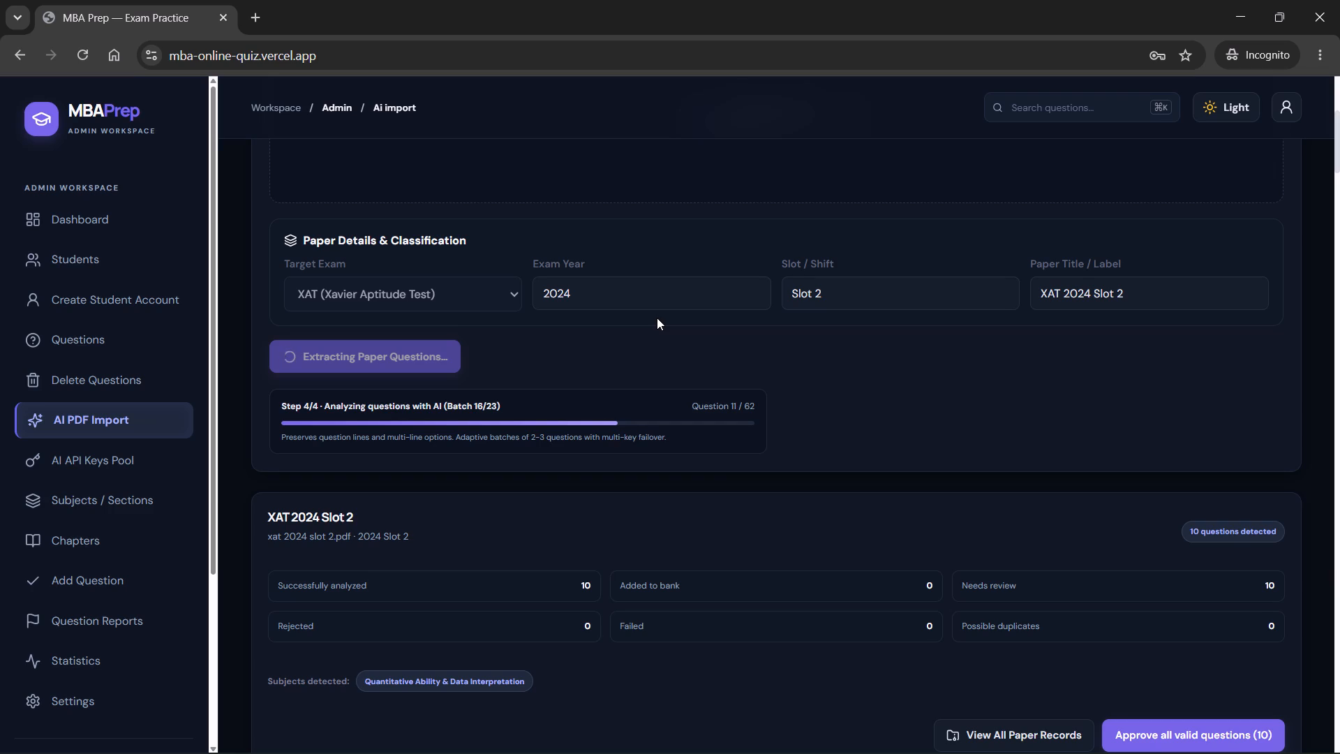
Look over the extracted Question 2 and 3 entries again, including the right-angled triangle question's options and explanation.
scroll(657, 318, down, 9)
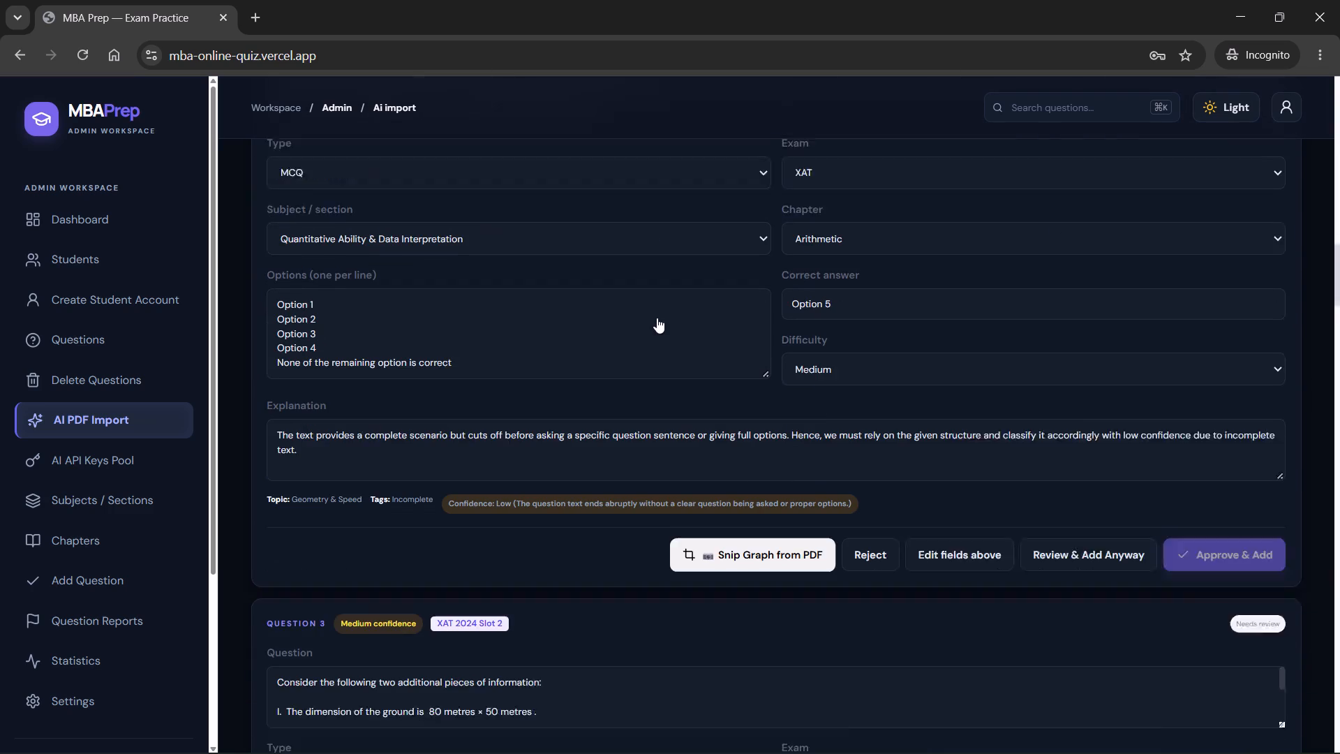
scroll(657, 318, down, 3)
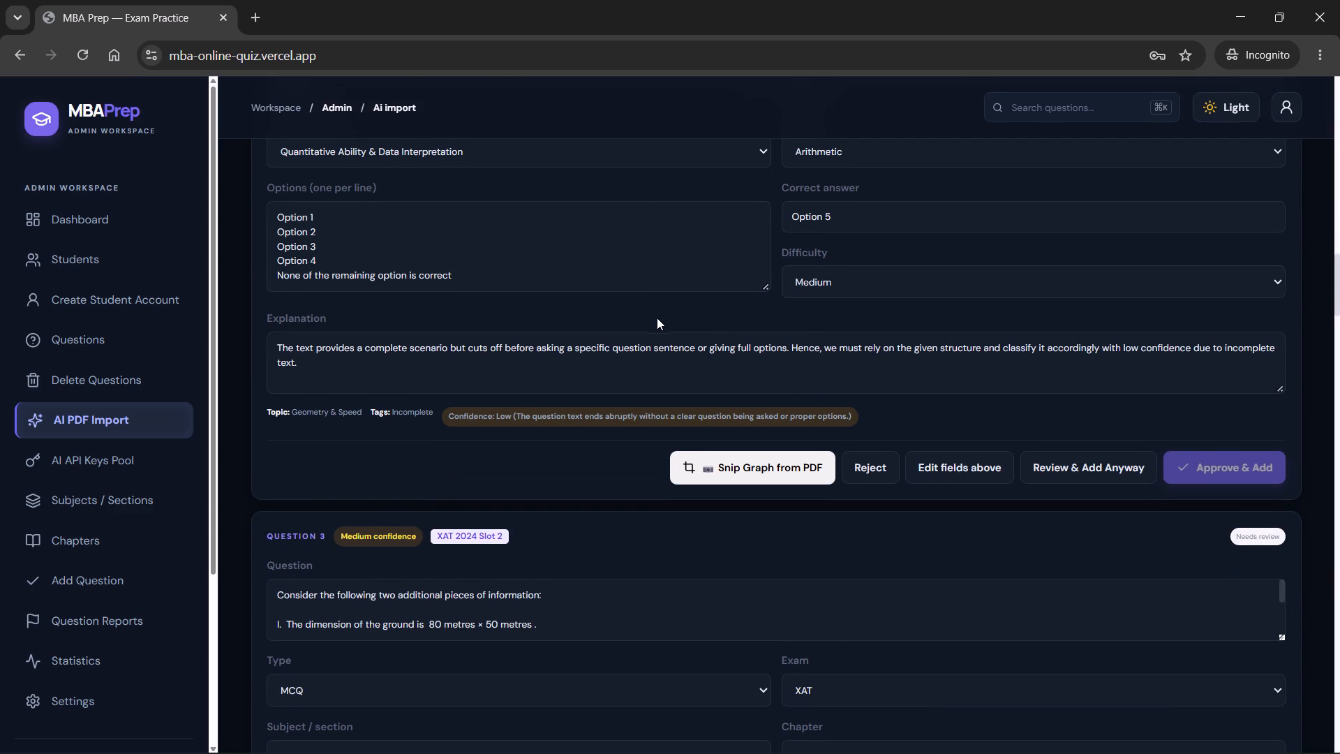
scroll(657, 318, down, 4)
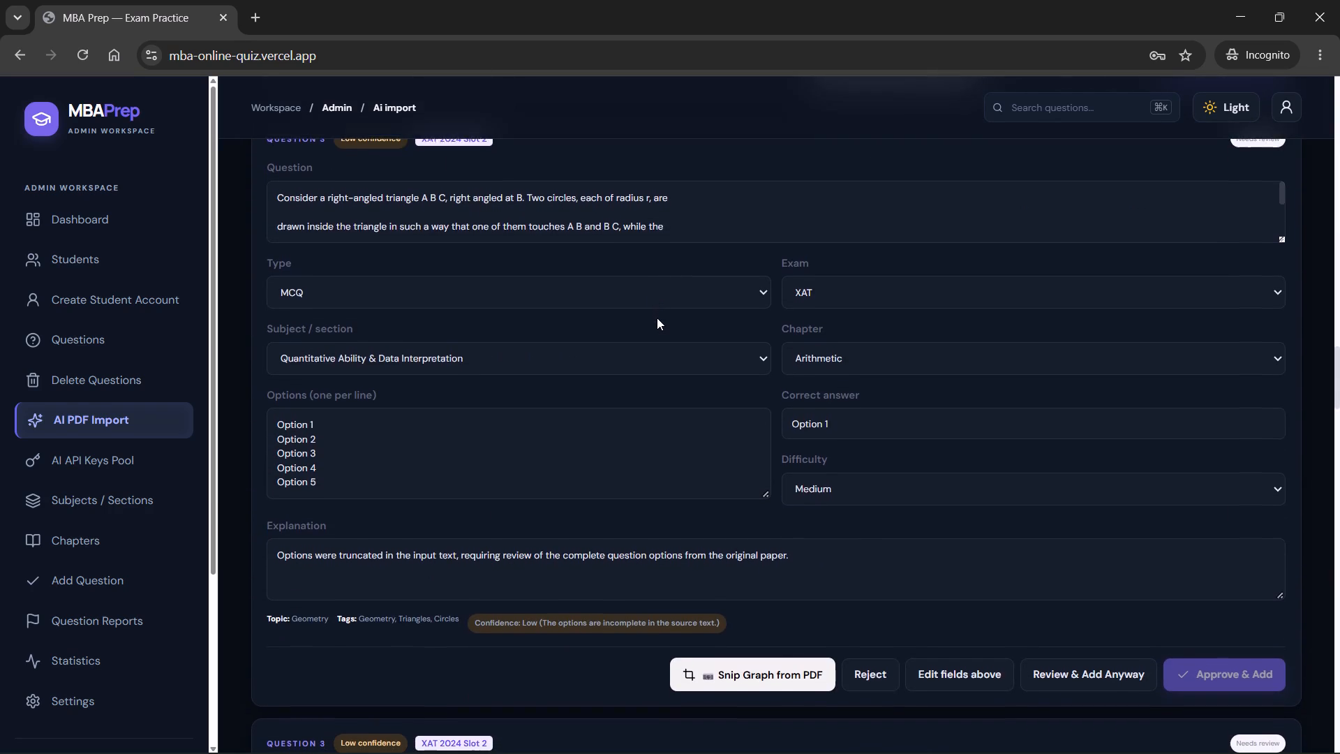
scroll(657, 318, down, 5)
Review the common passage for Questions 16 and 17 and both questions' options, answers, explanations and confidence notes.
scroll(657, 318, down, 2)
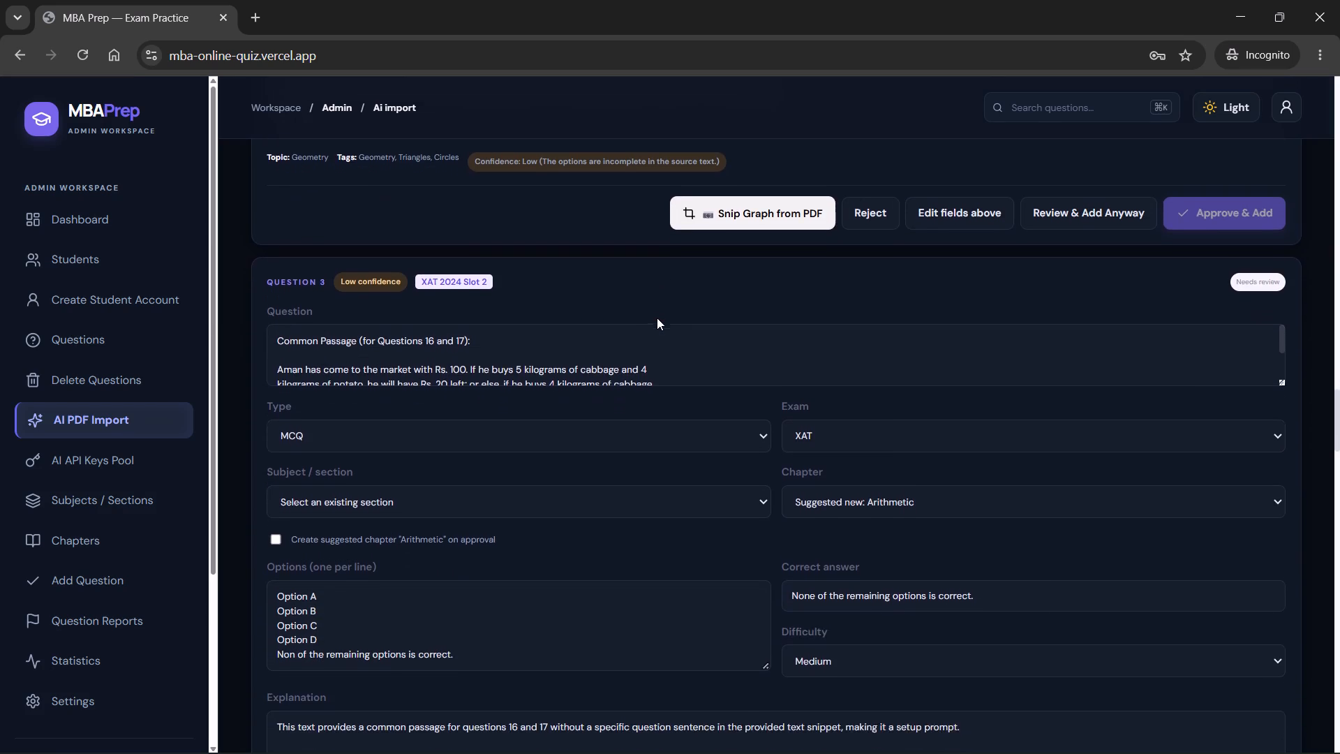
scroll(657, 318, down, 4)
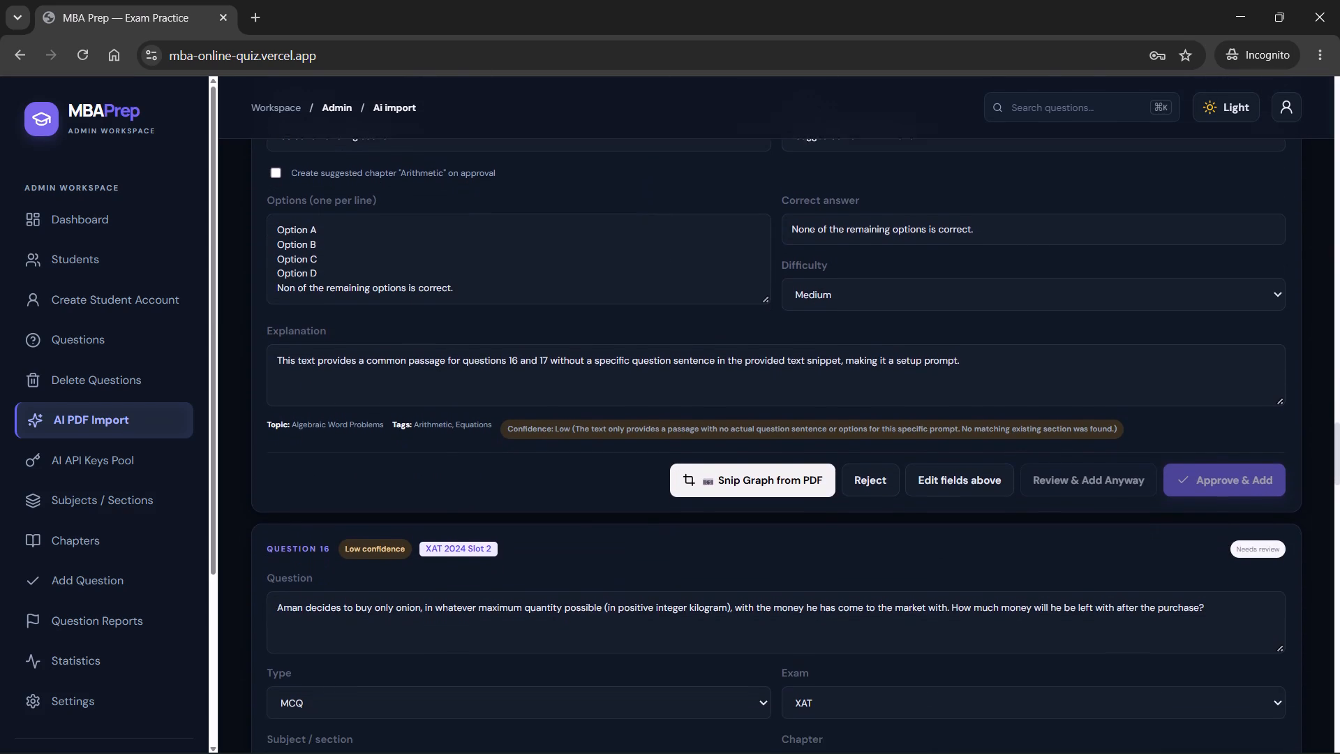
scroll(657, 318, down, 6)
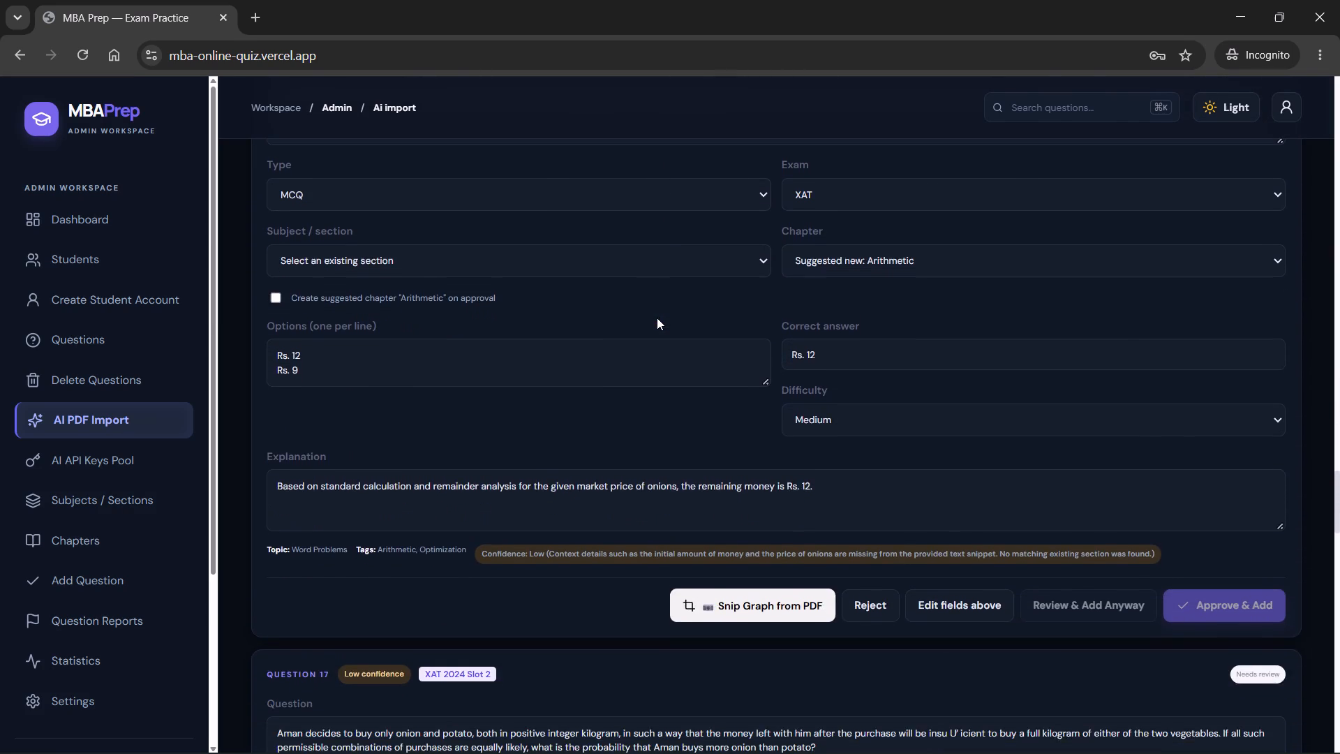
scroll(657, 318, down, 6)
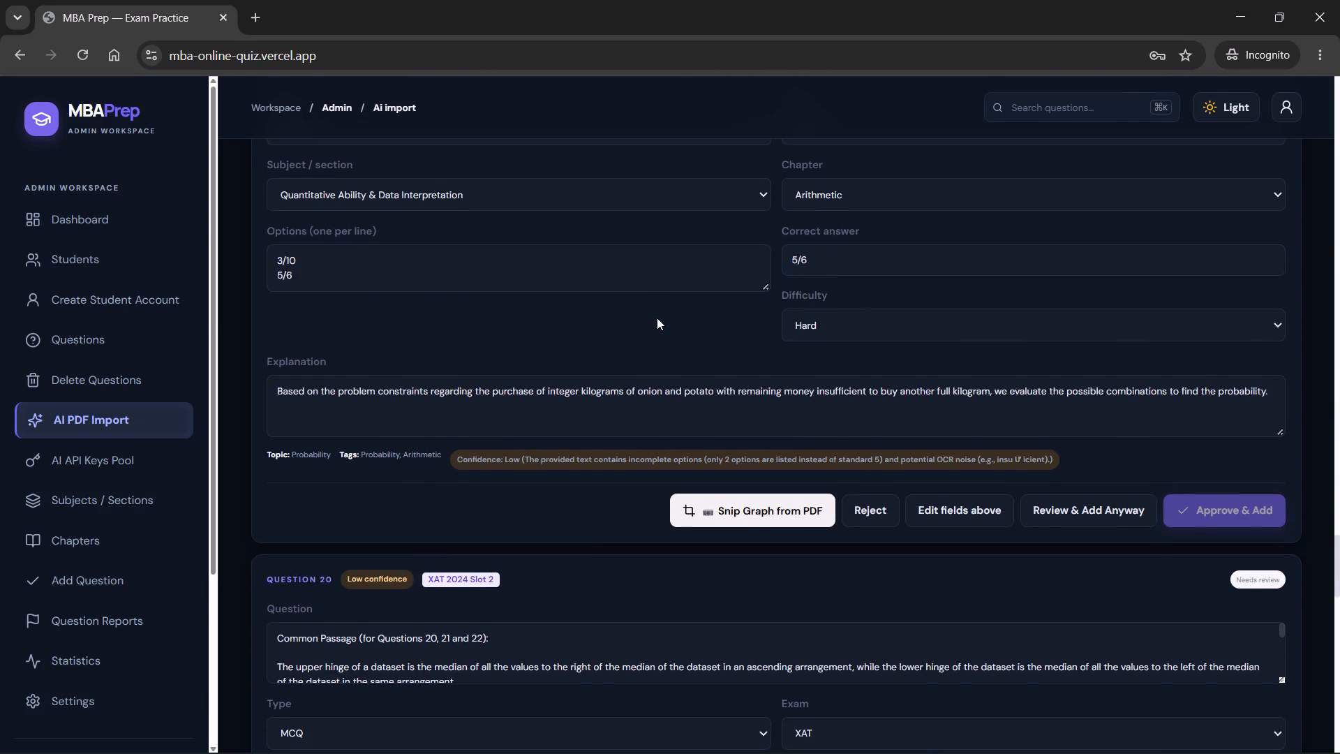
Read the full Question 20 text, from the common passage on dataset hinges to the question about B.
scroll(657, 318, down, 6)
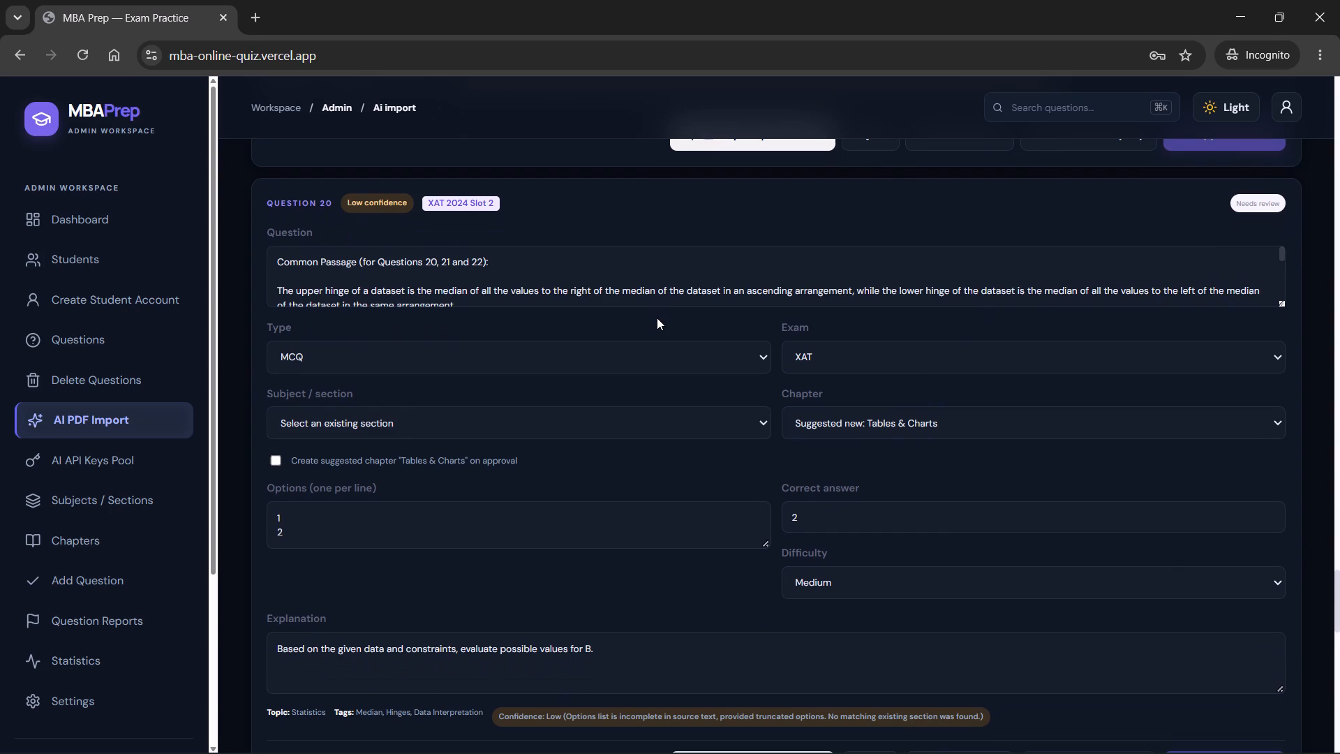
scroll(657, 318, down, 1)
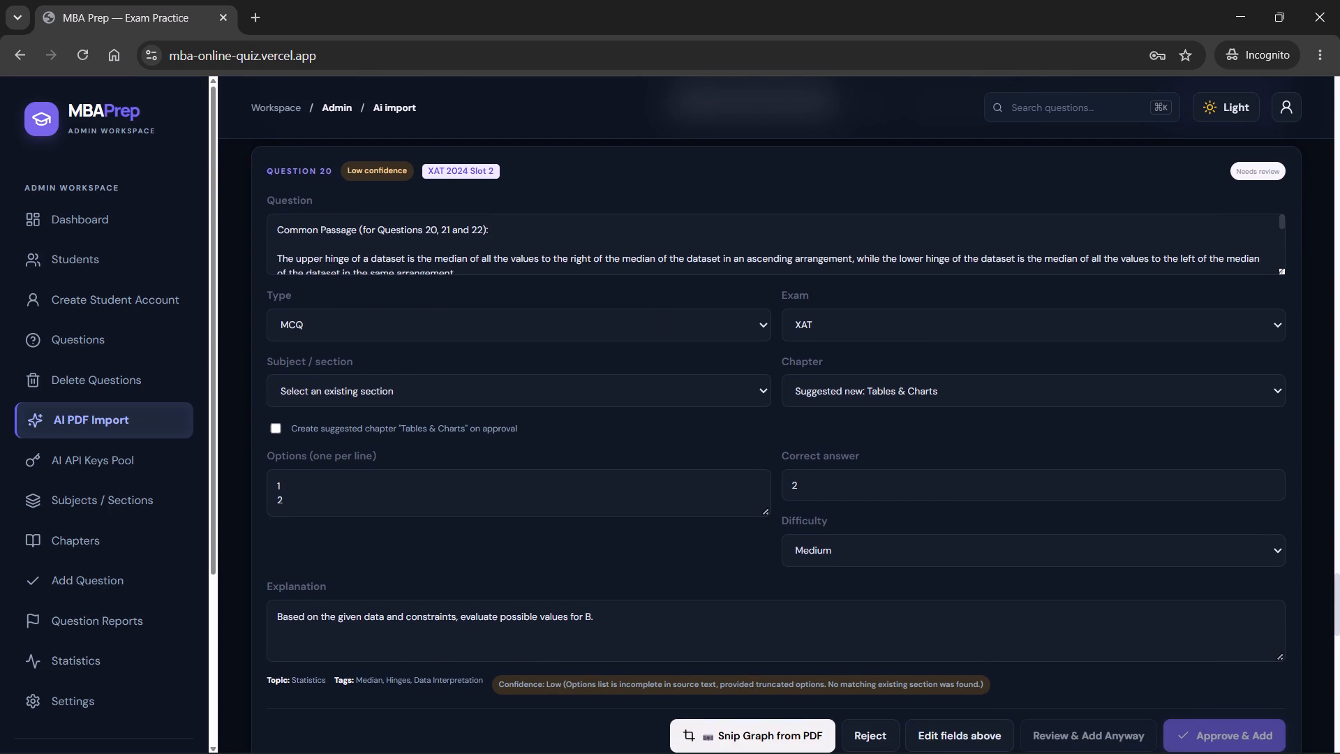
scroll(662, 246, down, 4)
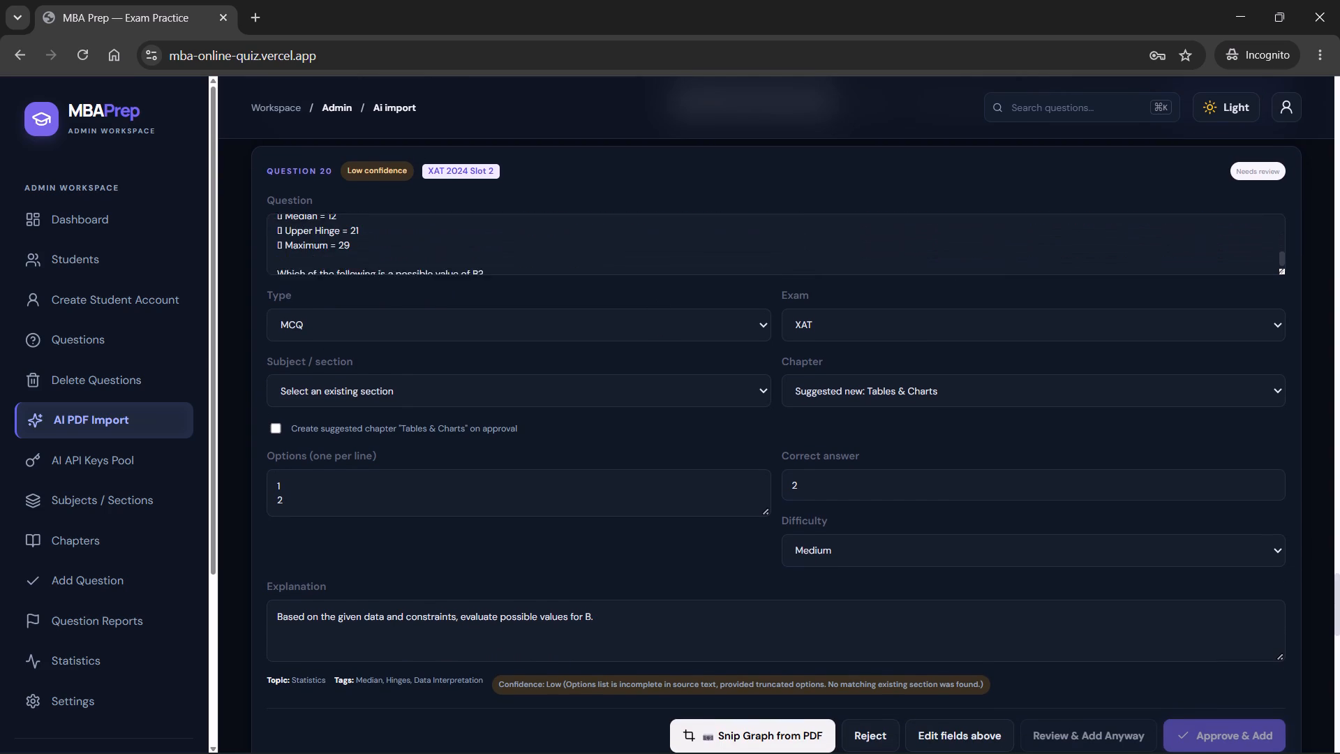
scroll(662, 246, down, 1)
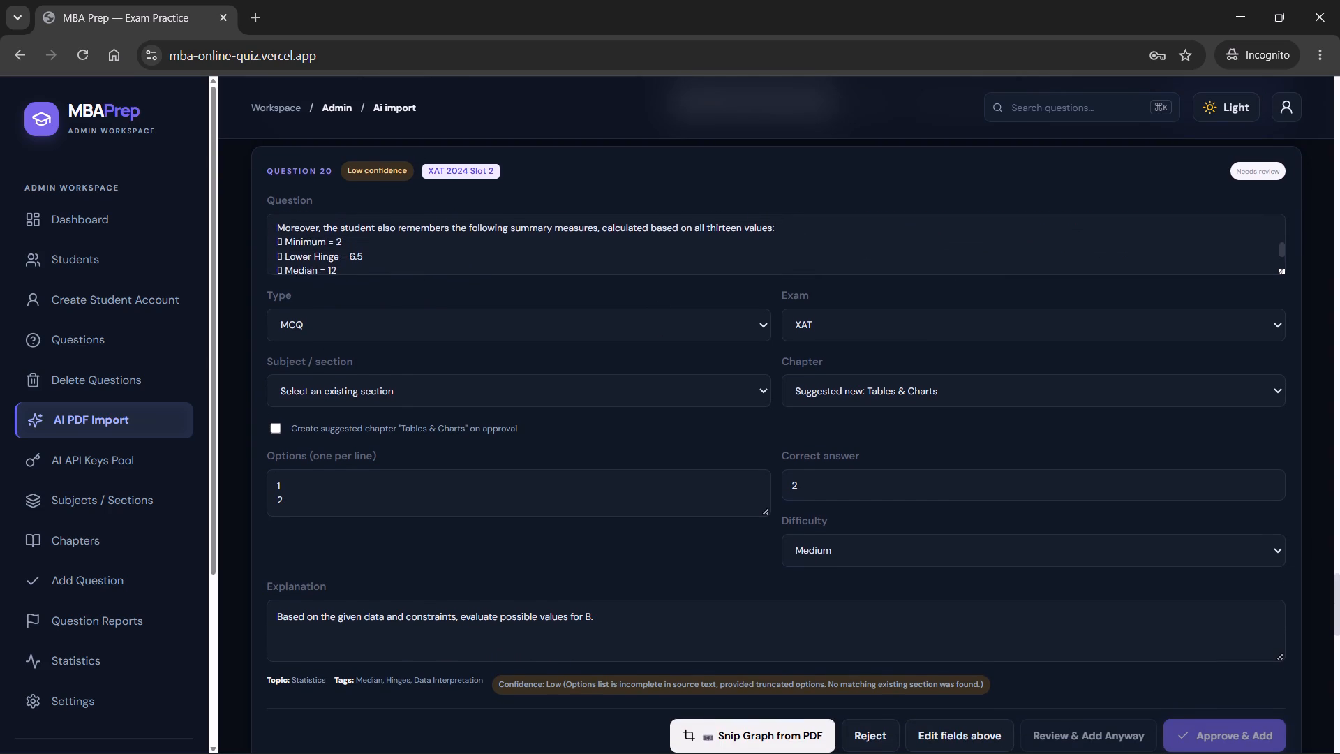
scroll(662, 246, down, 2)
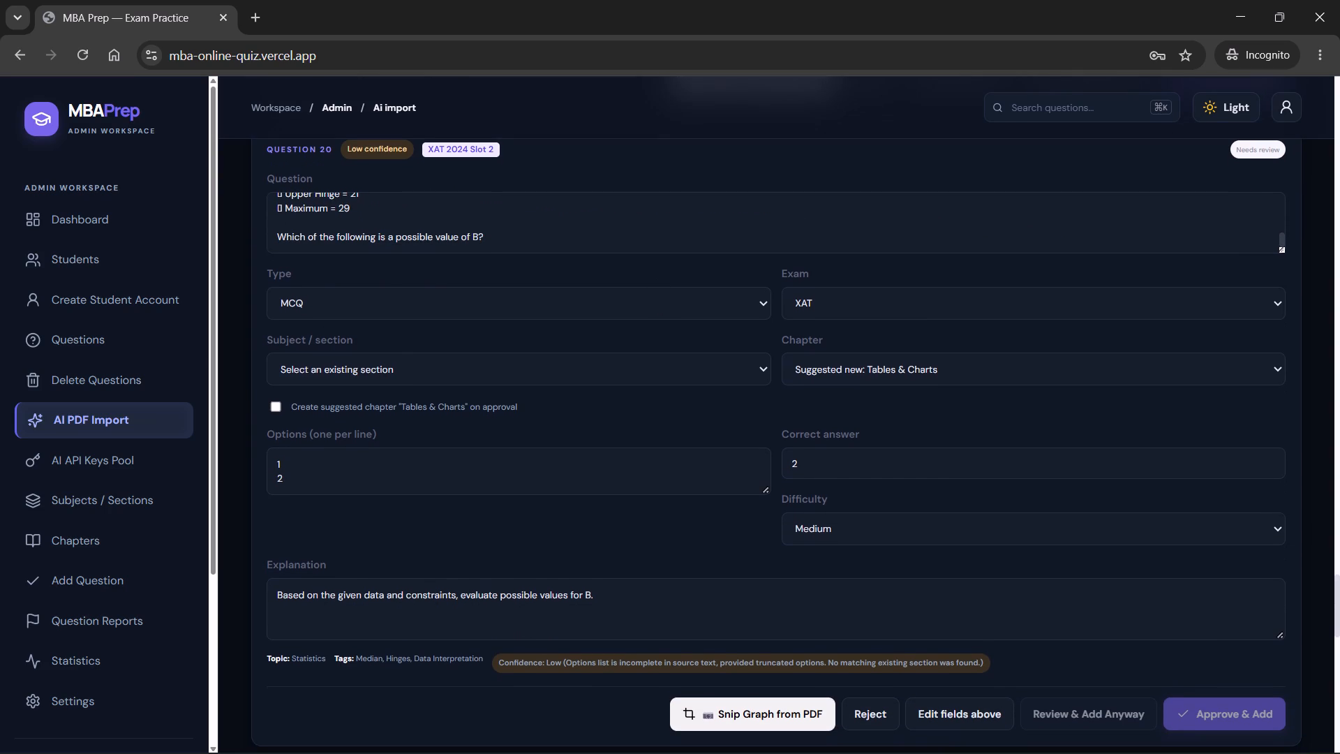
scroll(662, 246, down, 6)
Examine Question 20's options, explanation and confidence note, and check its suggested chapter choices.
scroll(662, 246, down, 1)
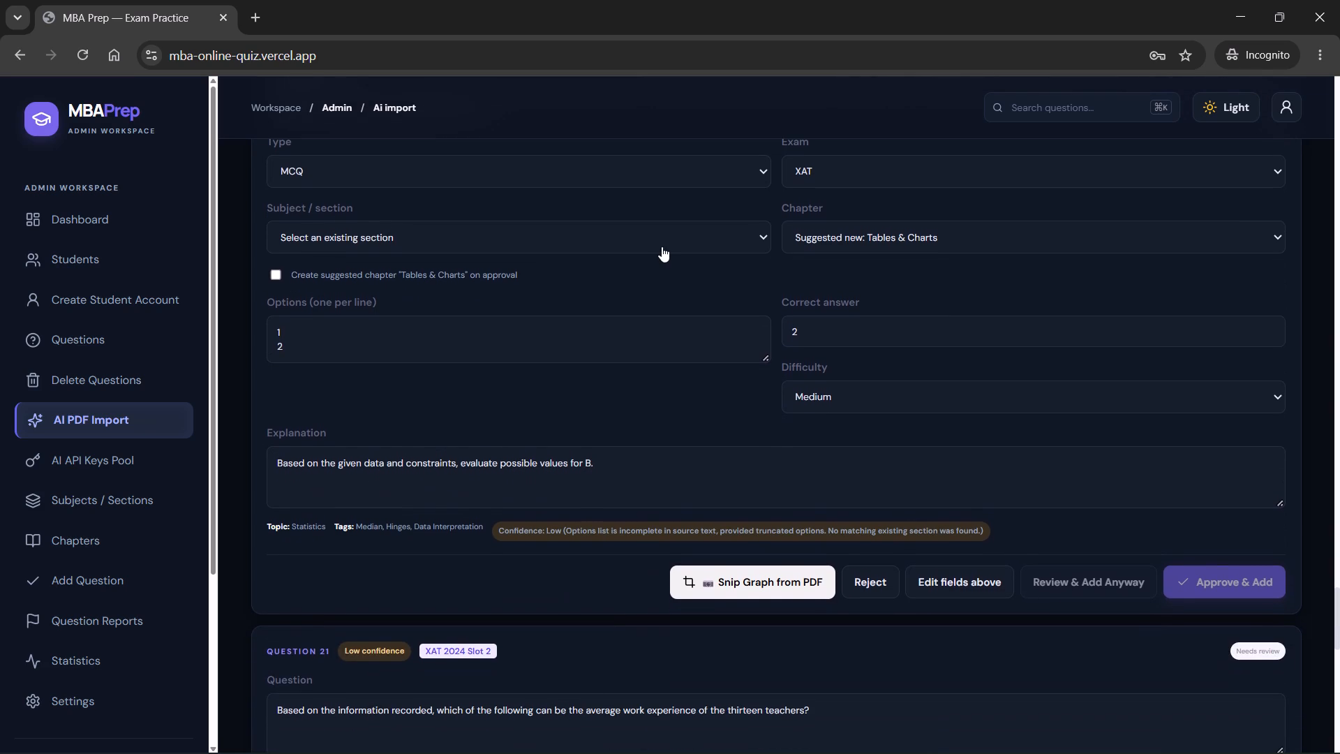
scroll(662, 246, down, 1)
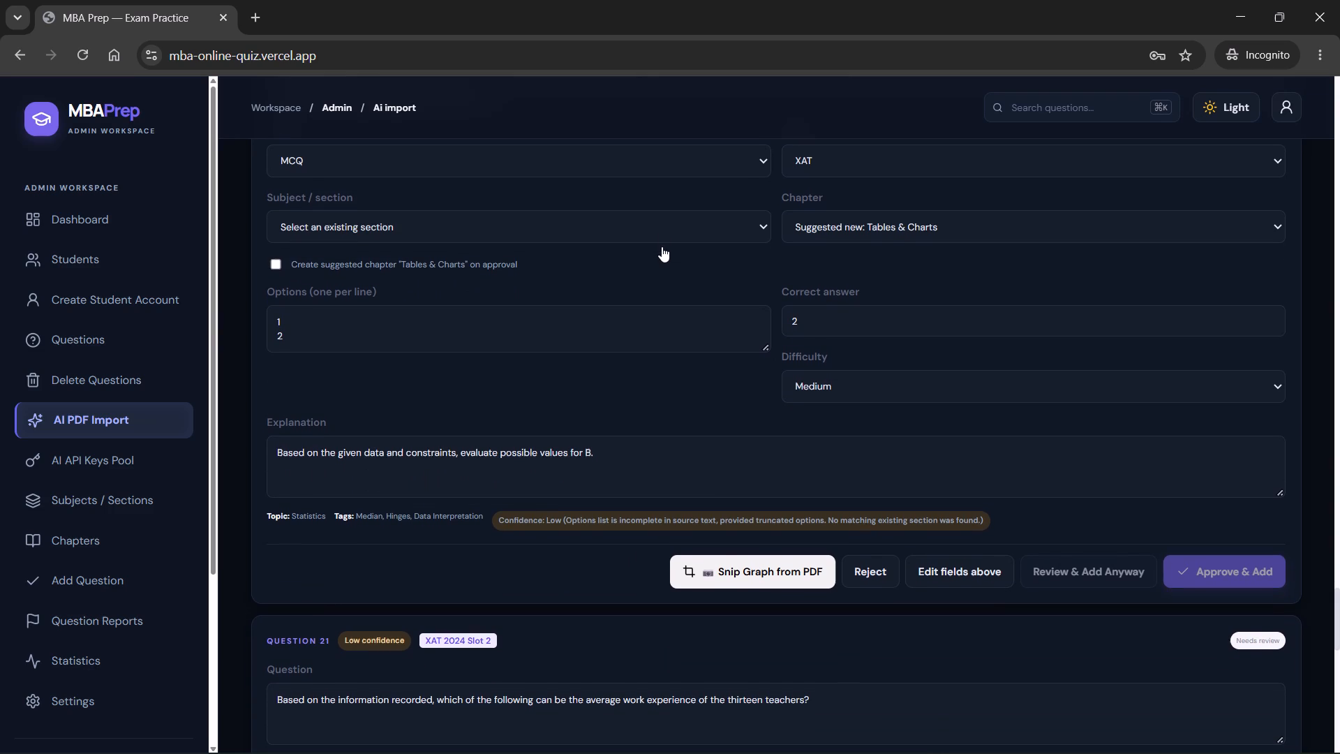
scroll(662, 246, down, 4)
click(831, 231)
click(831, 231)
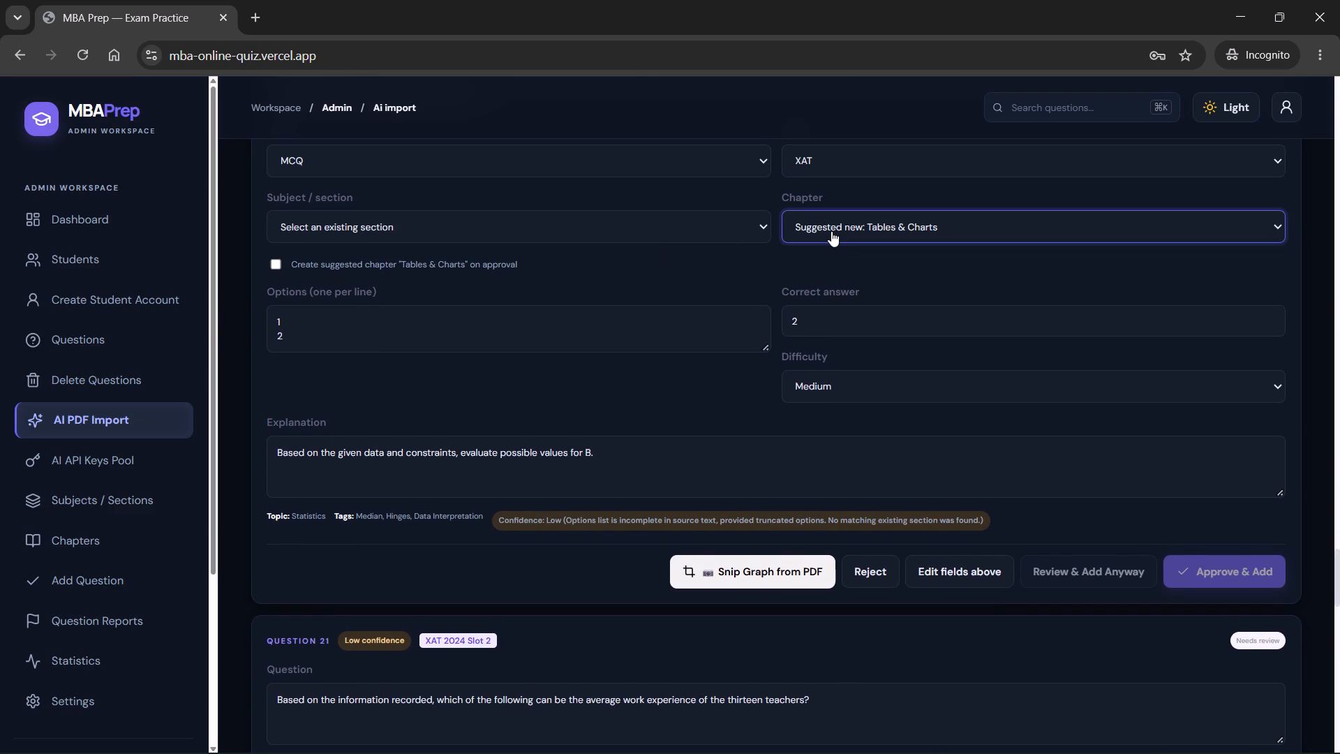
Examine the Question 21 entry on the teachers' average work experience, including its options, answer and explanation.
scroll(621, 343, down, 1)
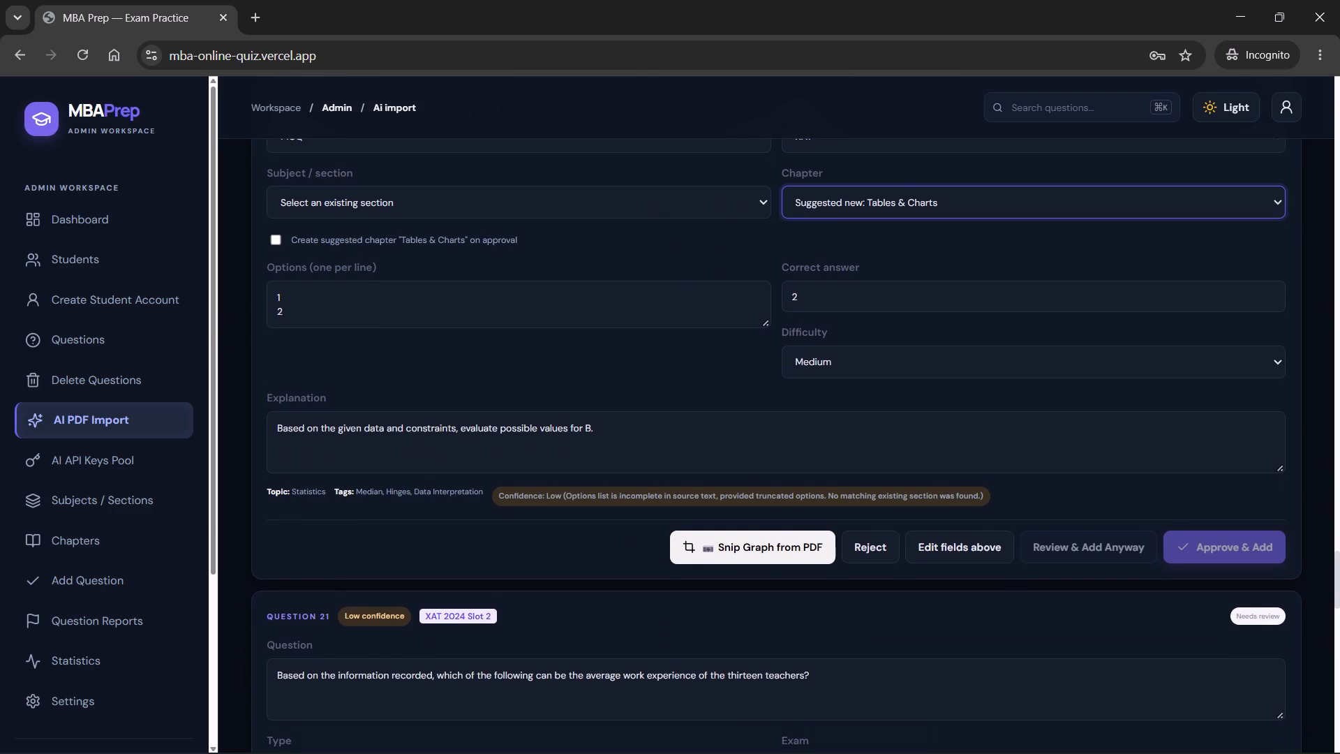
scroll(621, 343, down, 7)
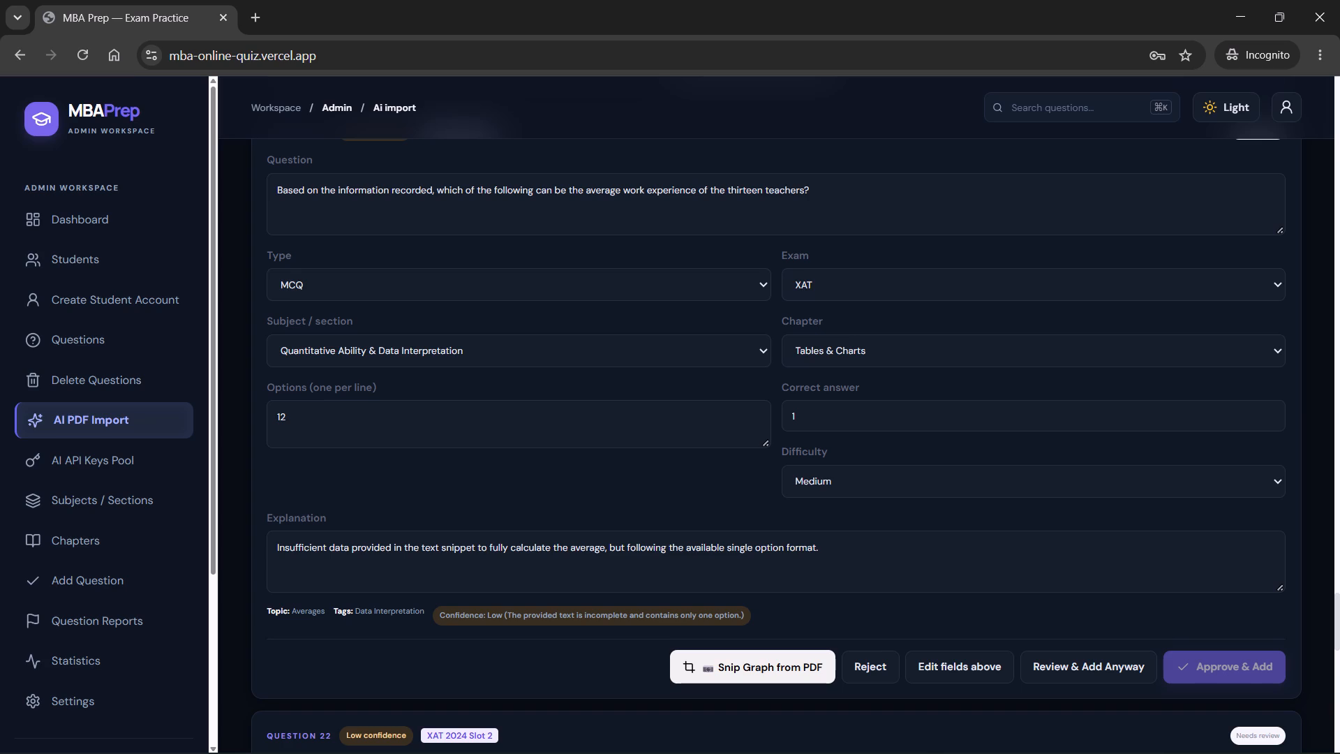
scroll(693, 202, down, 1)
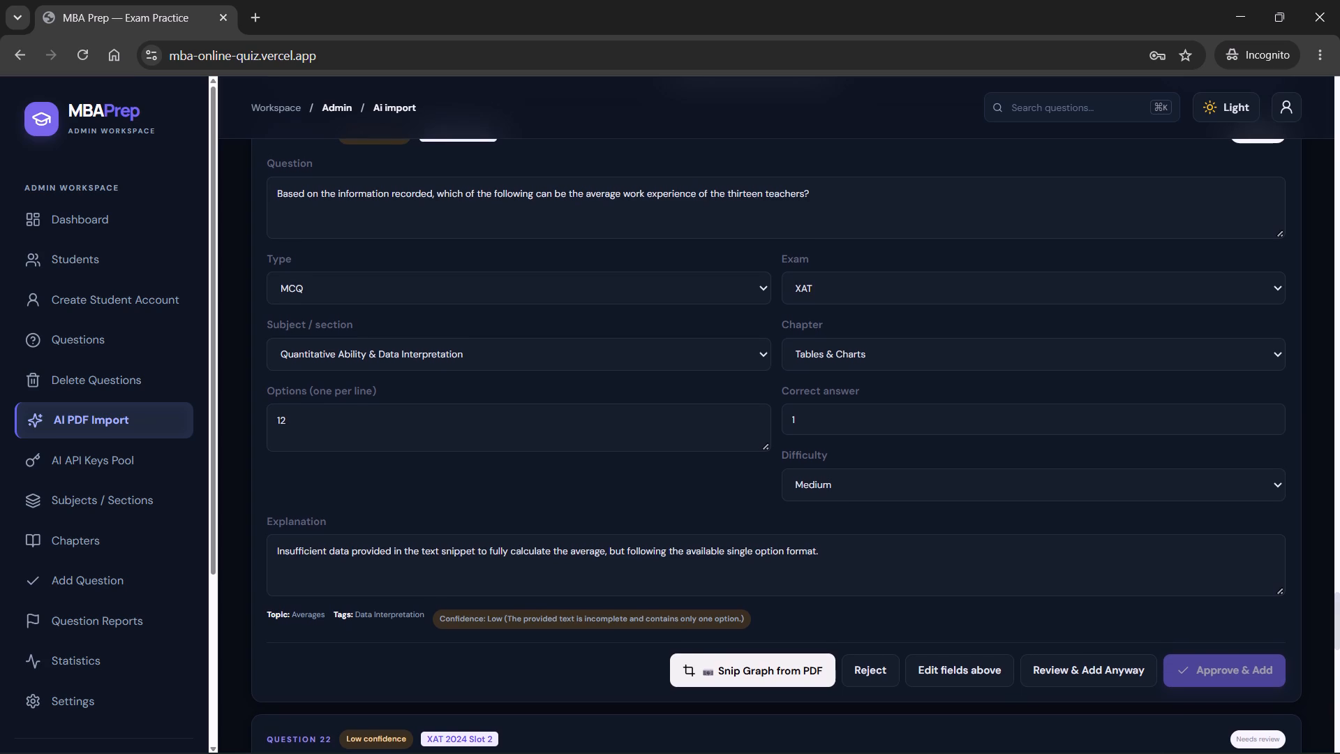
scroll(693, 202, down, 2)
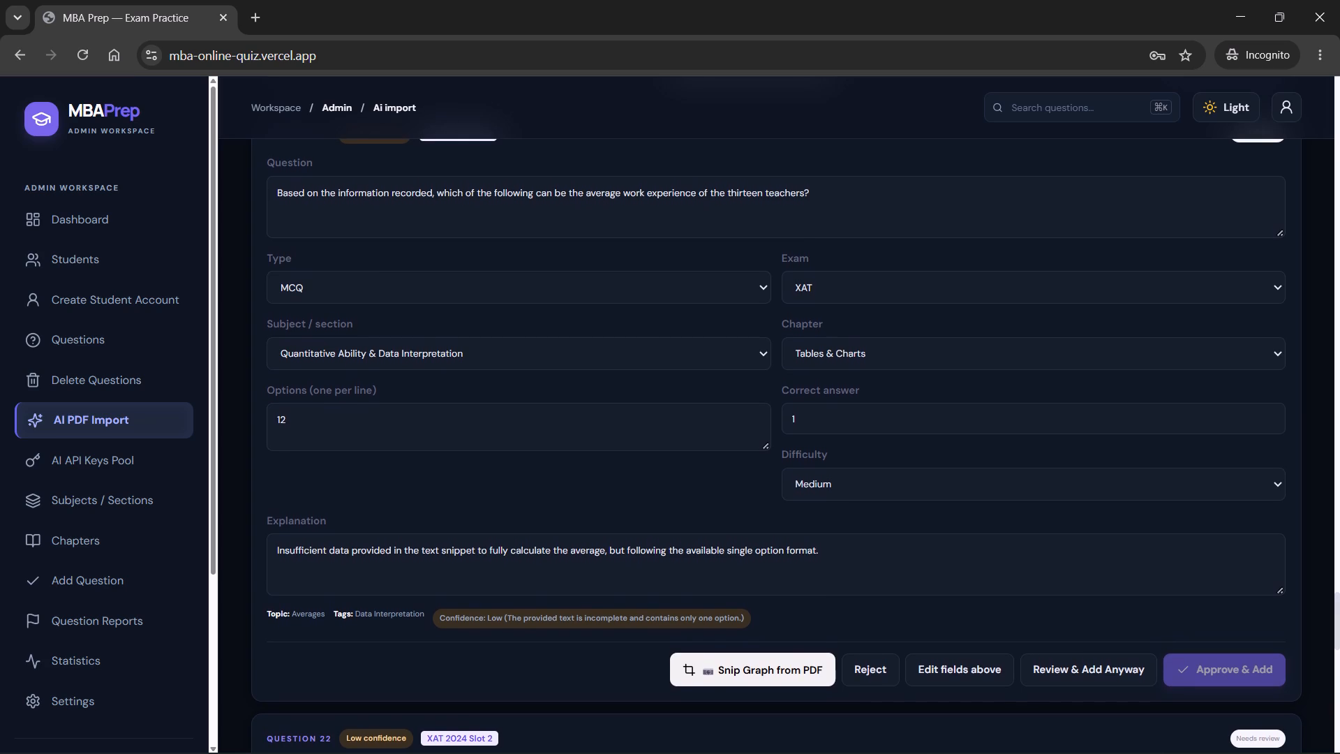
scroll(693, 202, down, 2)
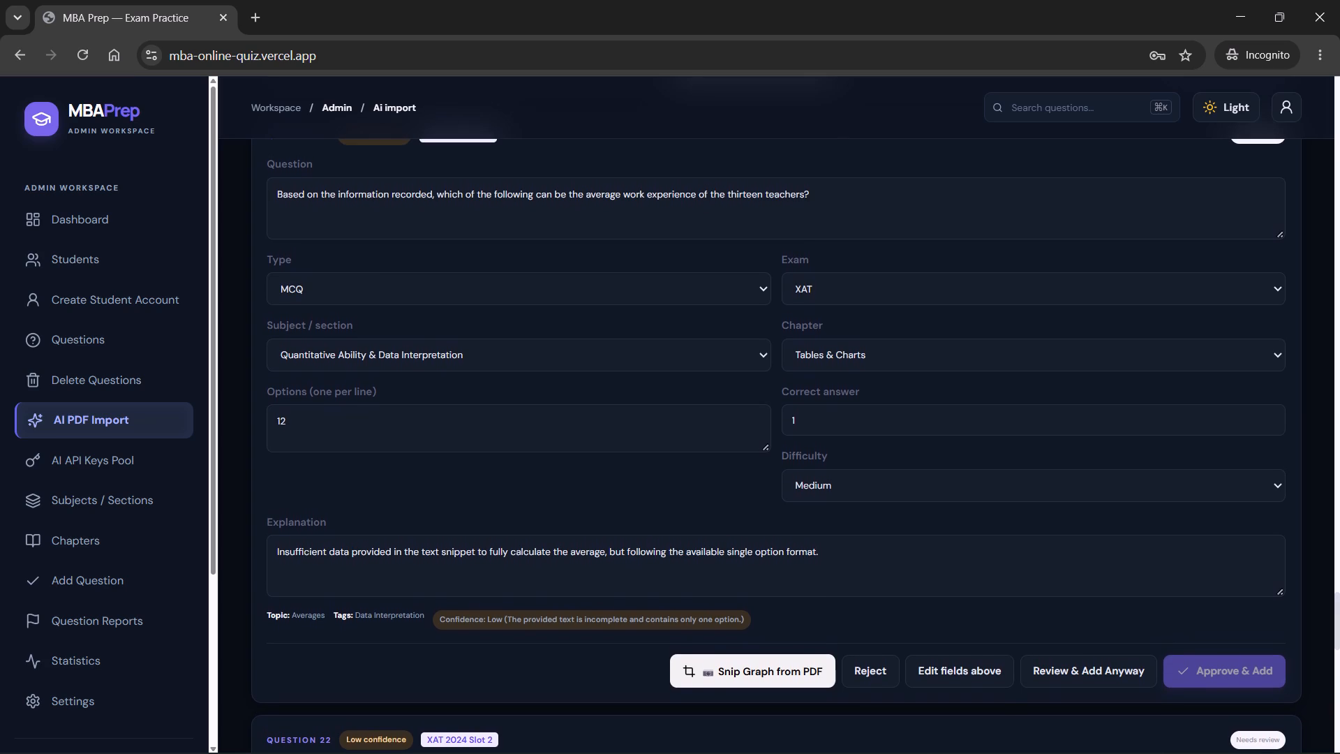
Read the Question 22 text about the smudged values and examine its options, answer, explanation and confidence note.
scroll(693, 202, down, 4)
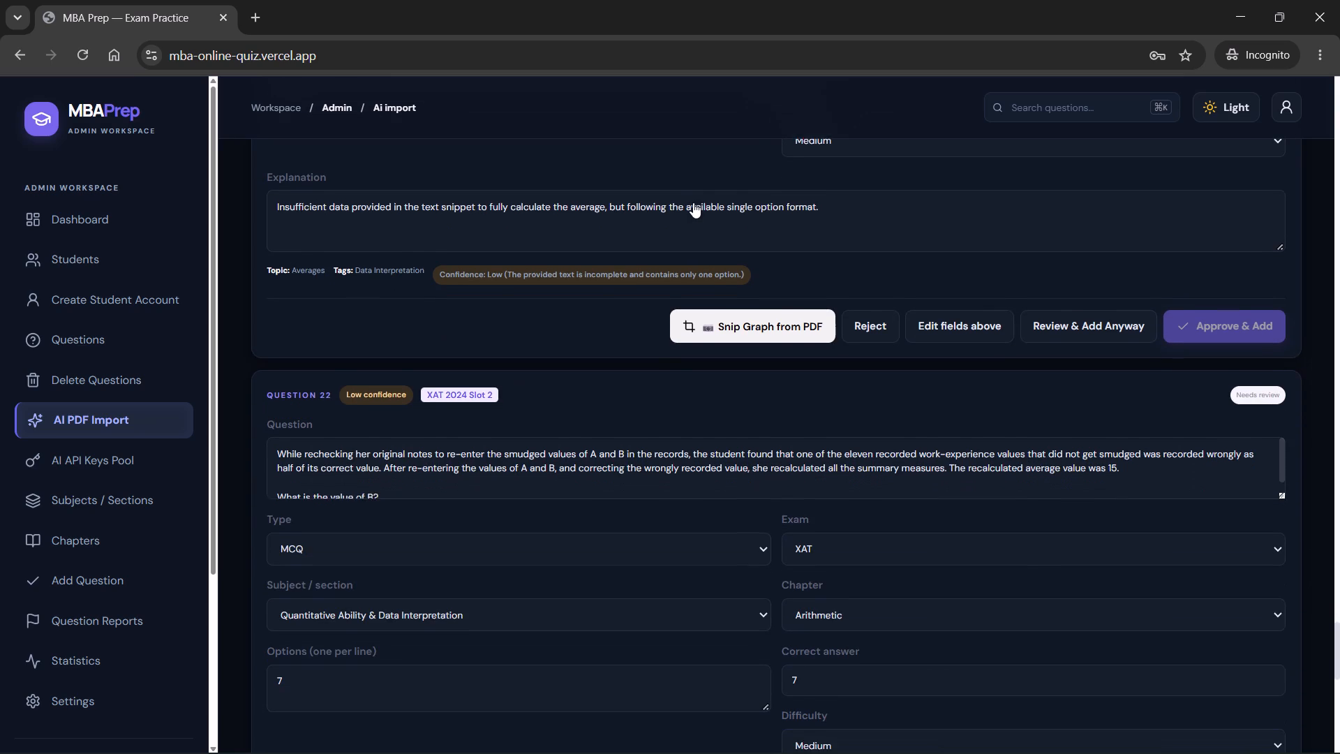
scroll(620, 475, down, 1)
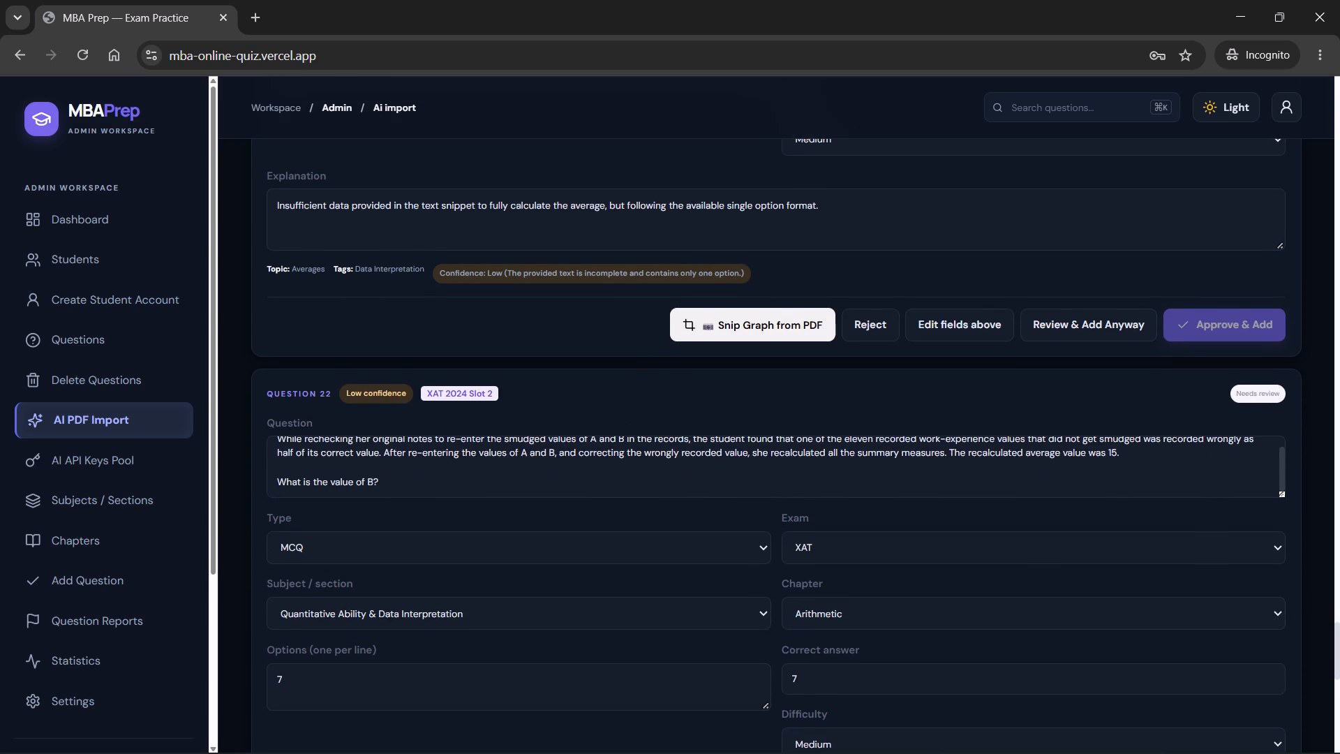
scroll(620, 475, down, 2)
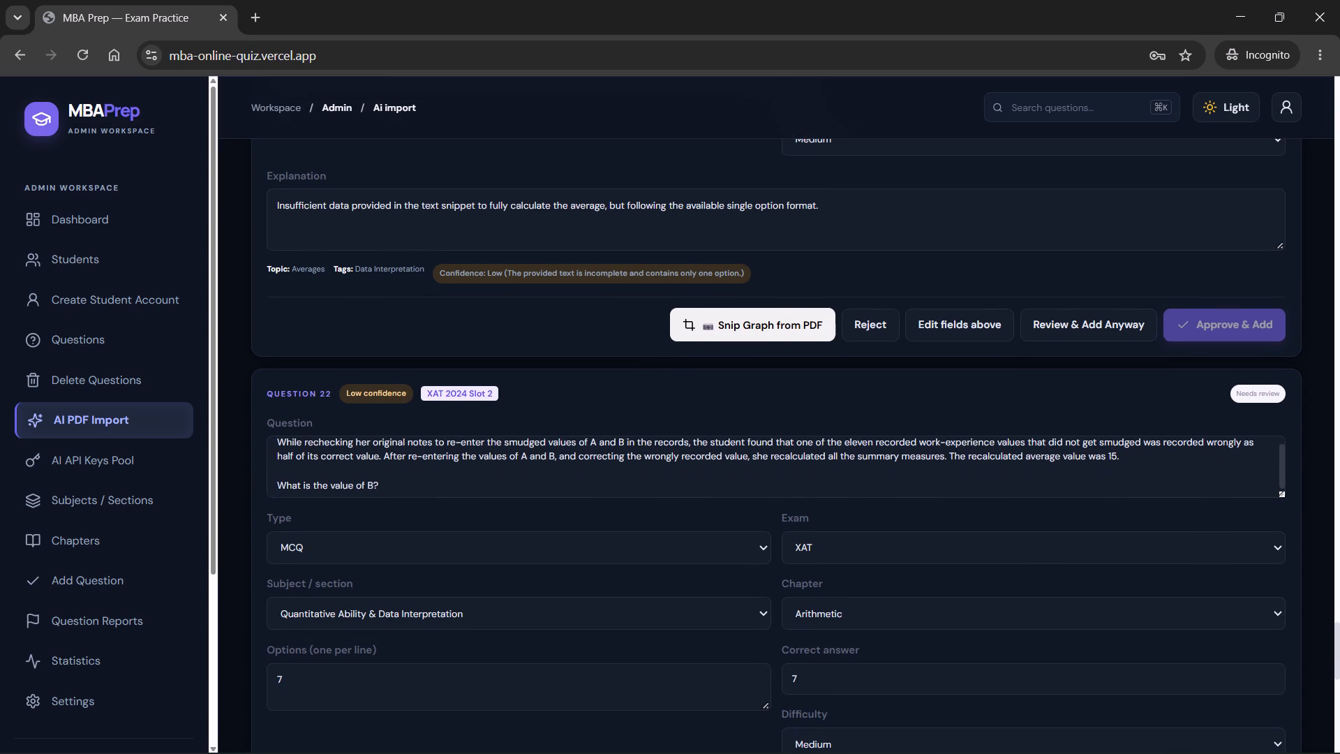
scroll(620, 475, down, 1)
scroll(625, 589, down, 4)
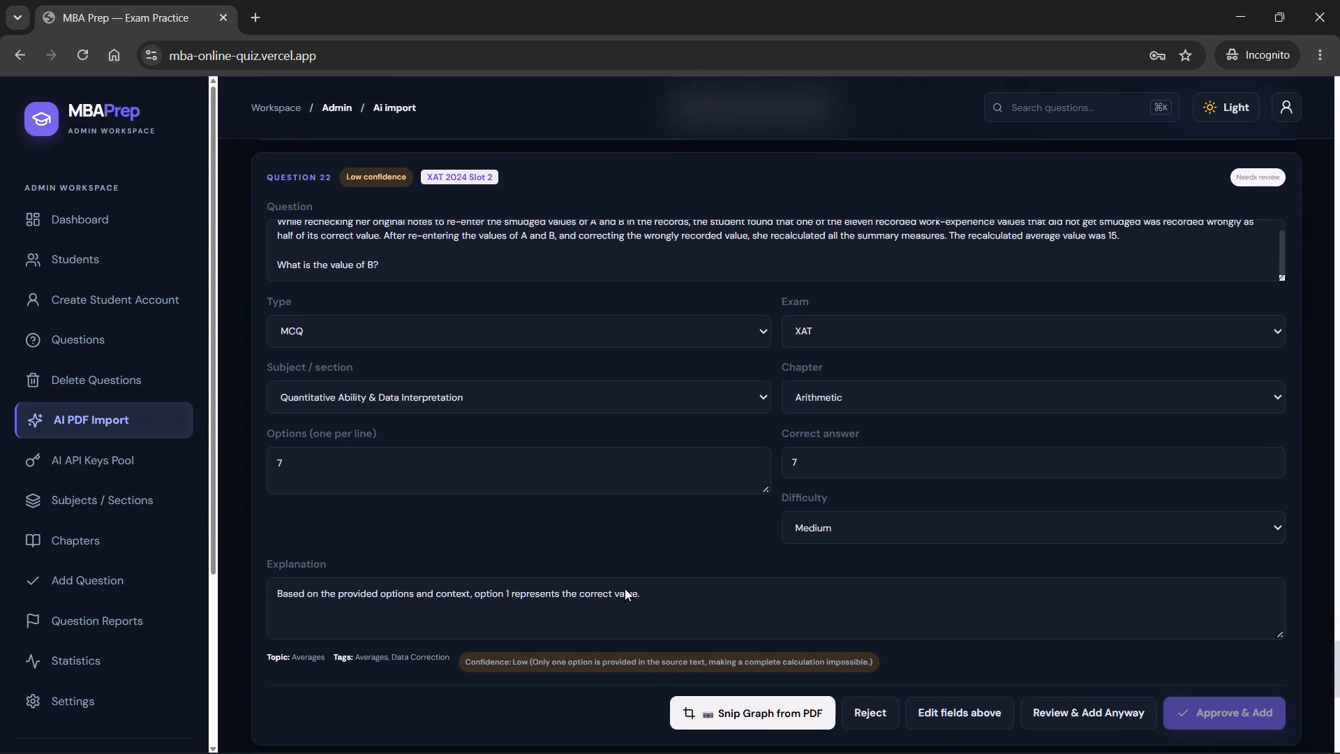
Examine the Question 23 entry on the value of N, including its options, answer, explanation and confidence note.
scroll(625, 589, down, 11)
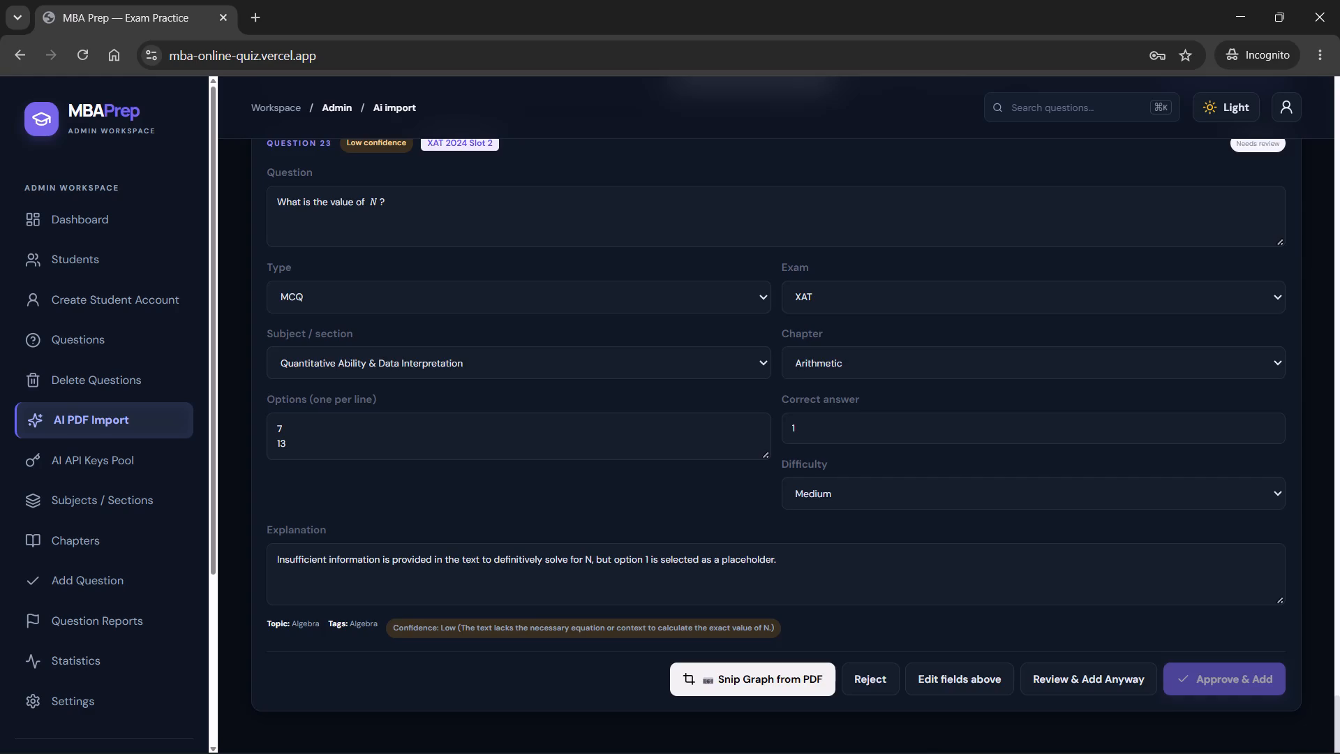
Check the extraction progress and paper summary, and examine the Question 1 entry with its available difficulty choices.
scroll(625, 589, up, 20)
scroll(625, 589, up, 7)
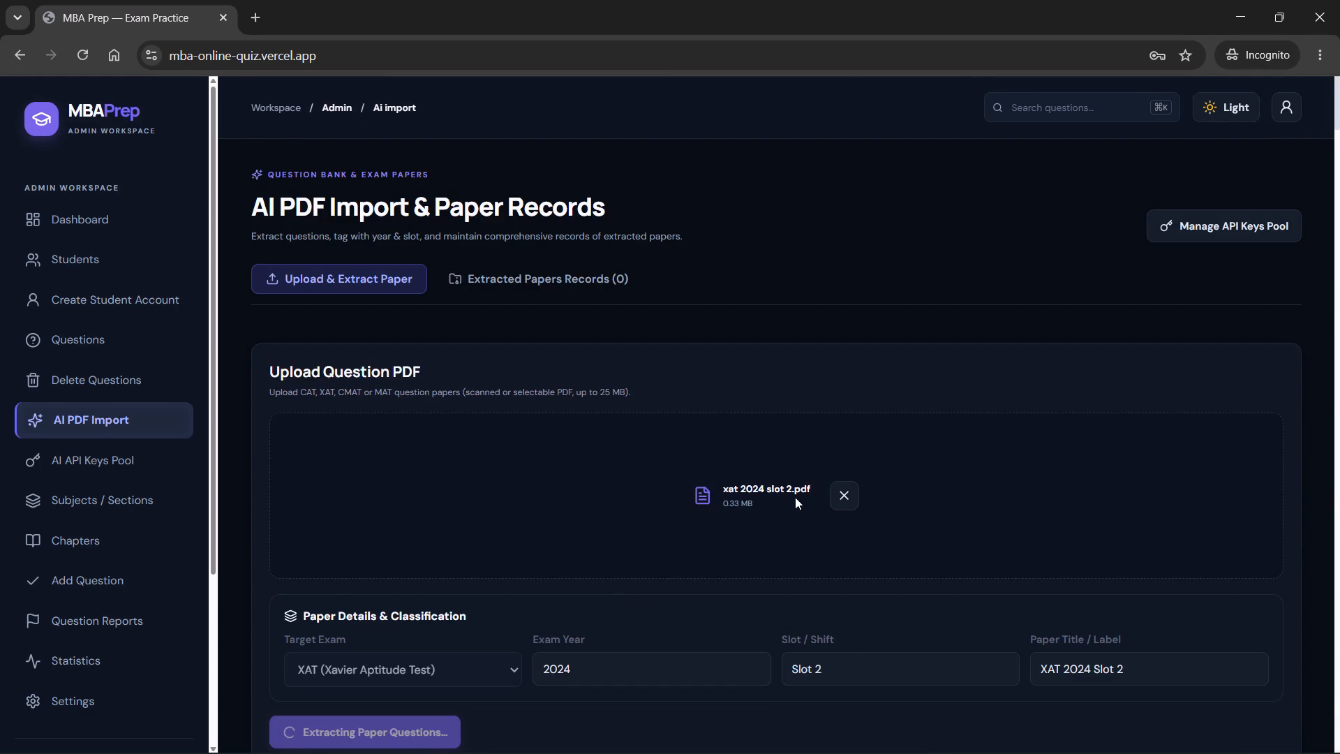
scroll(795, 497, down, 4)
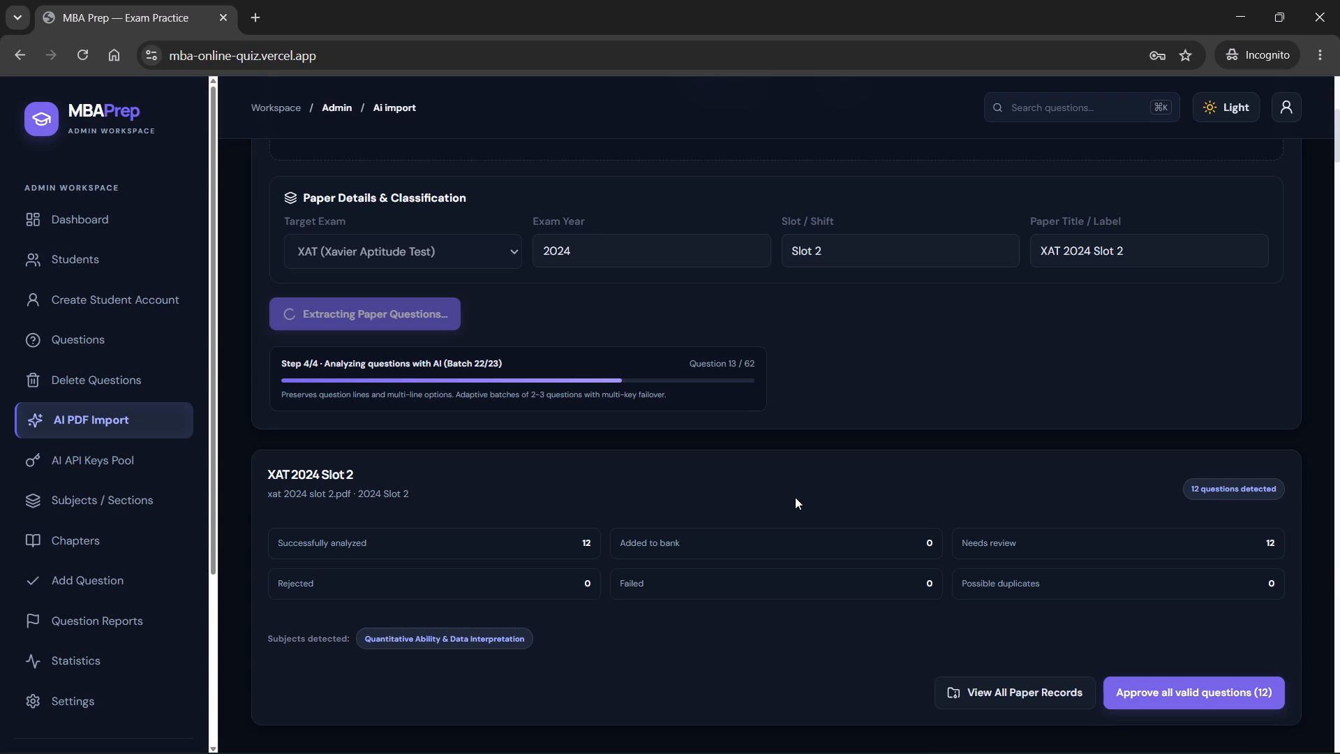
scroll(795, 497, down, 5)
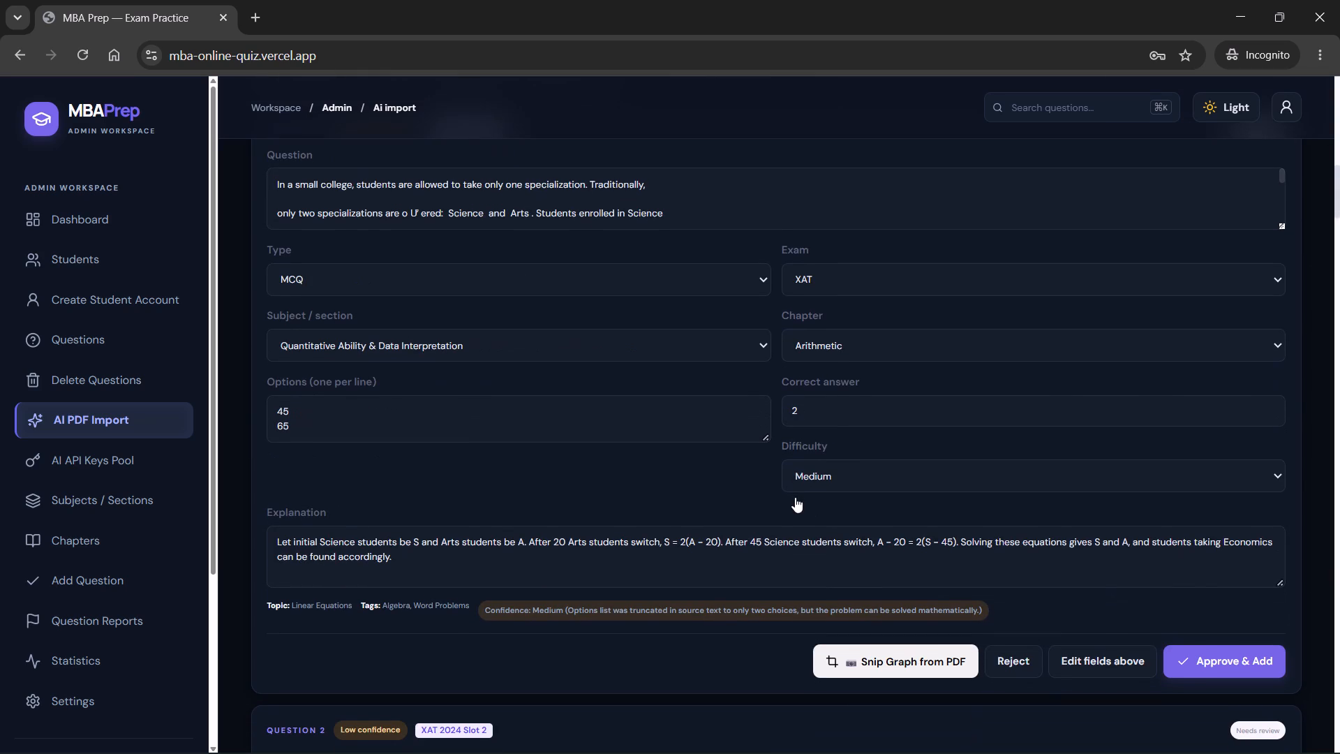
scroll(795, 497, down, 2)
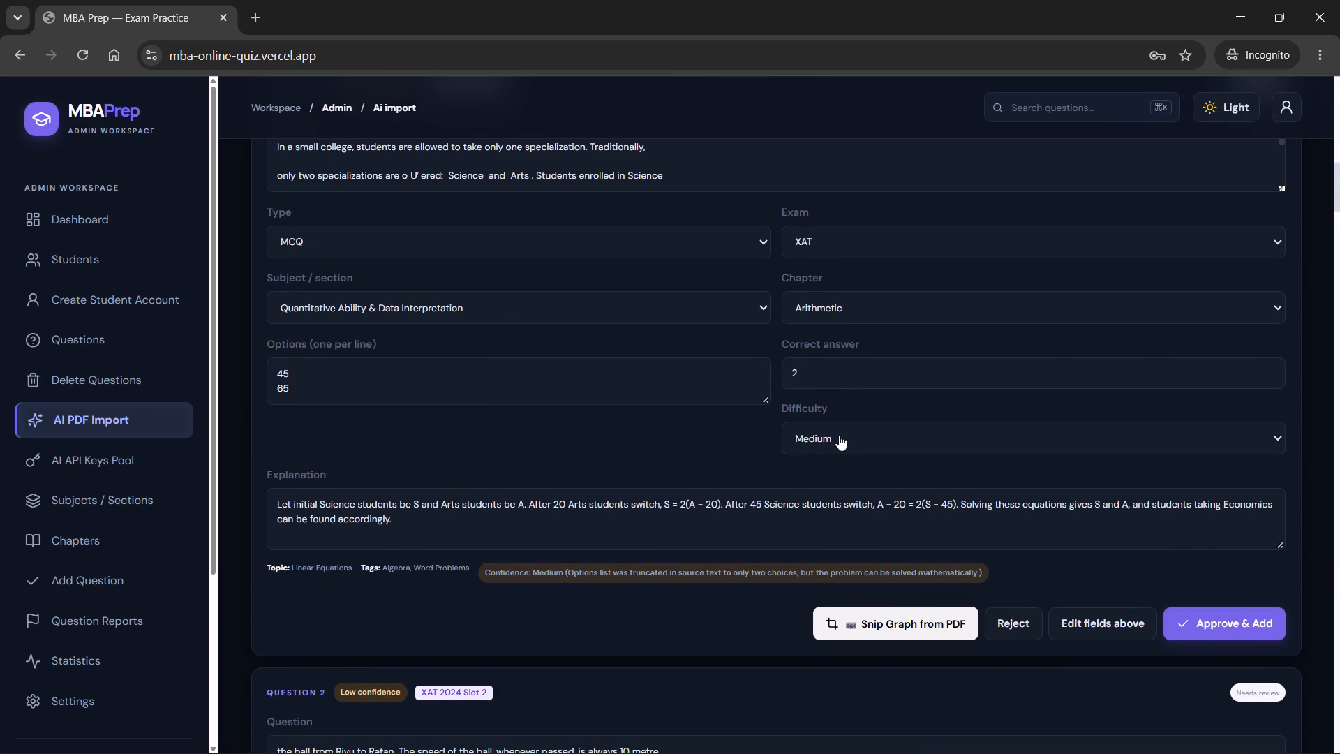
click(842, 435)
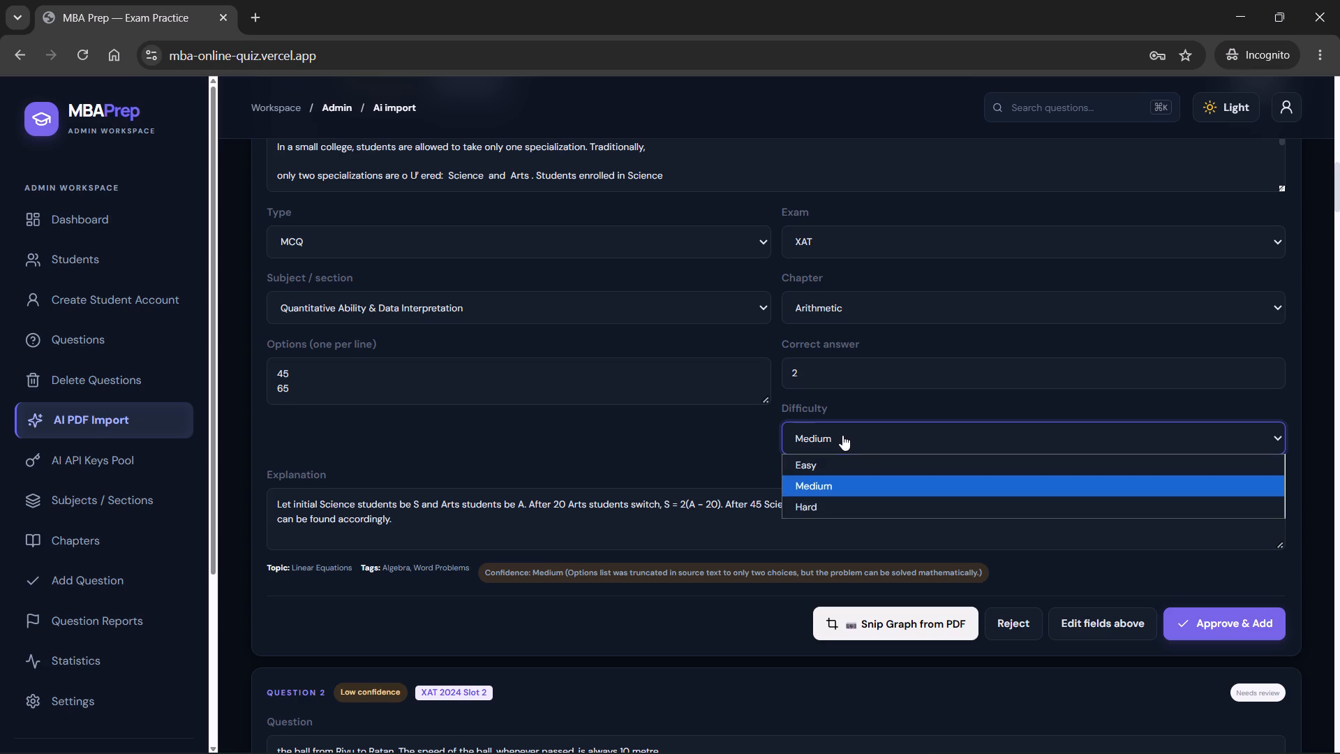
click(842, 435)
Approve all valid questions of the XAT 2024 Slot 2 paper in bulk once the extraction is finished.
scroll(598, 347, up, 7)
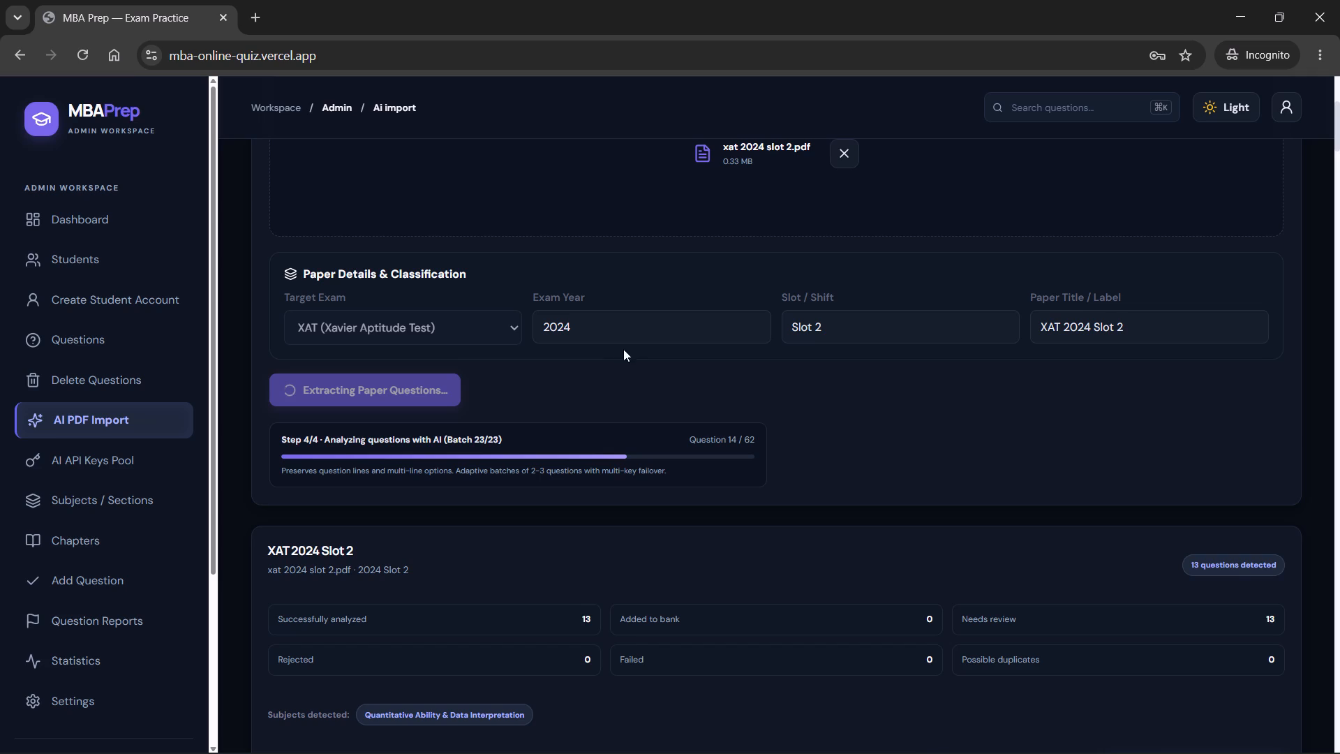
scroll(1042, 609, down, 2)
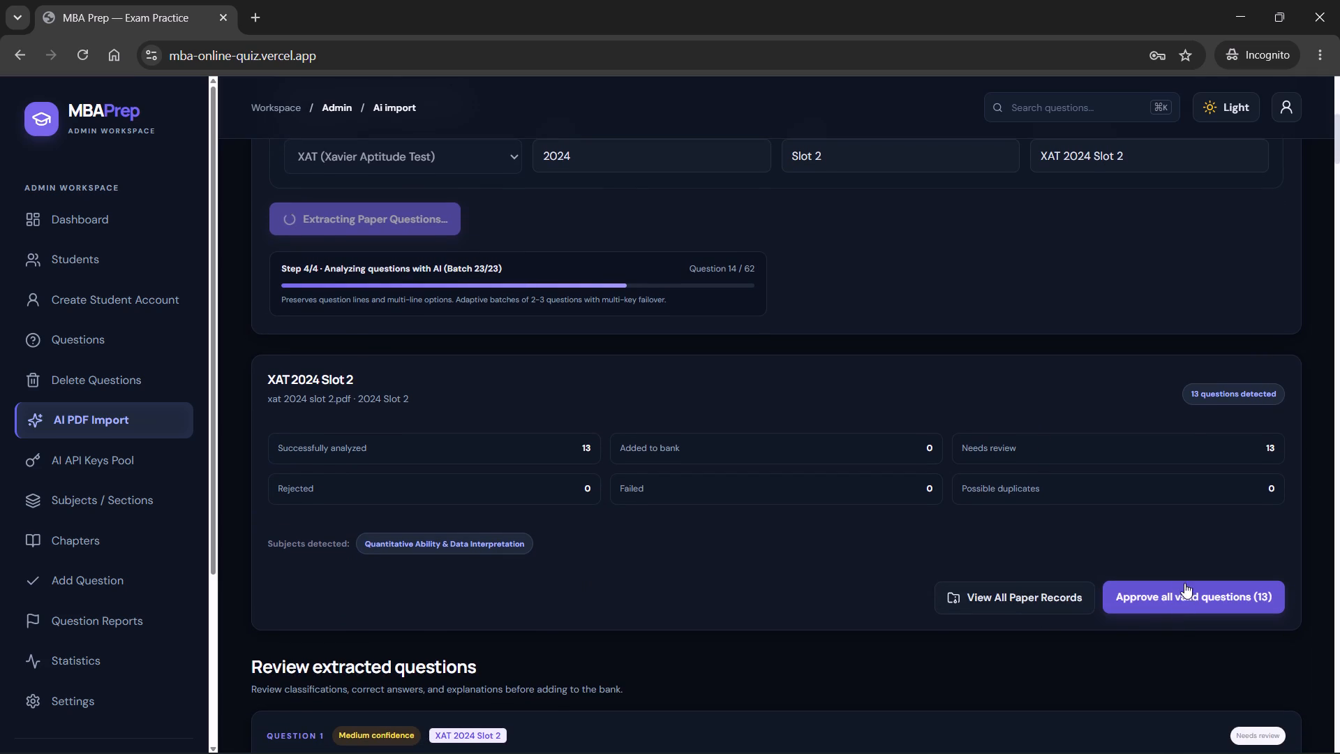
scroll(867, 454, up, 1)
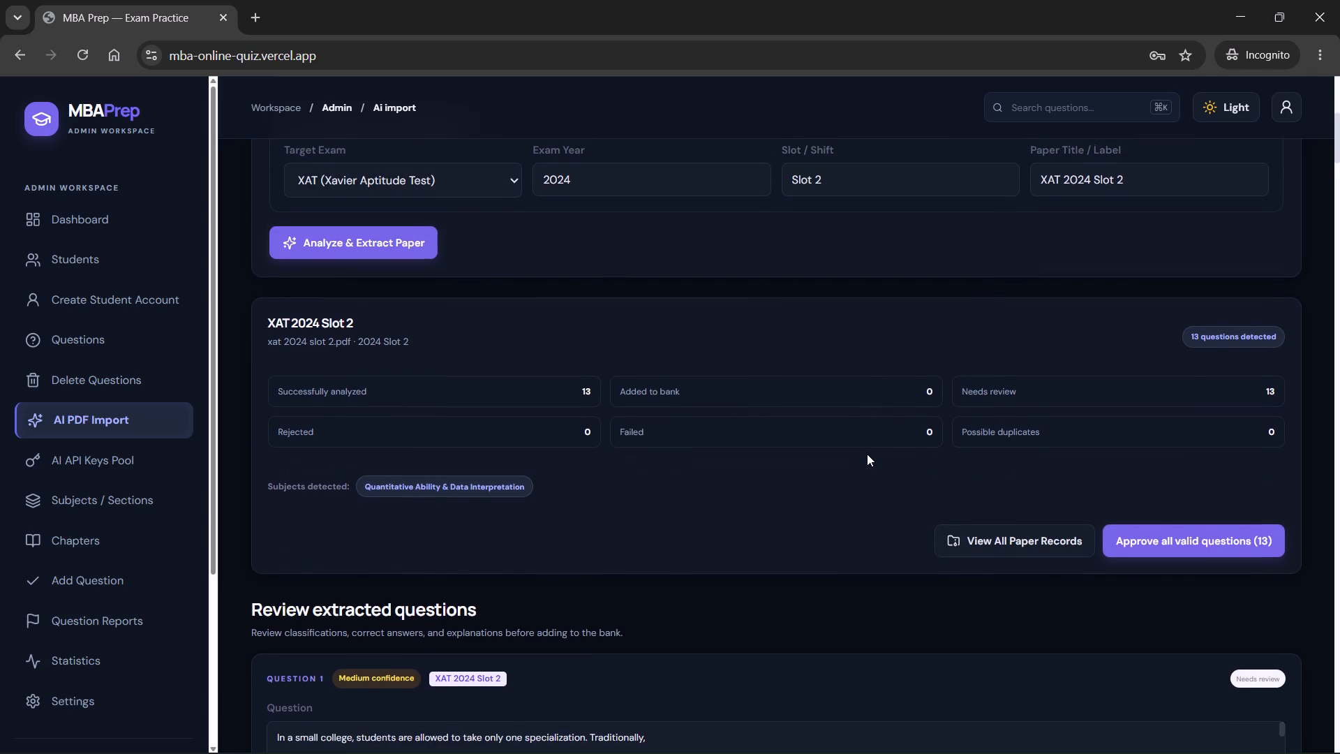
scroll(867, 454, up, 1)
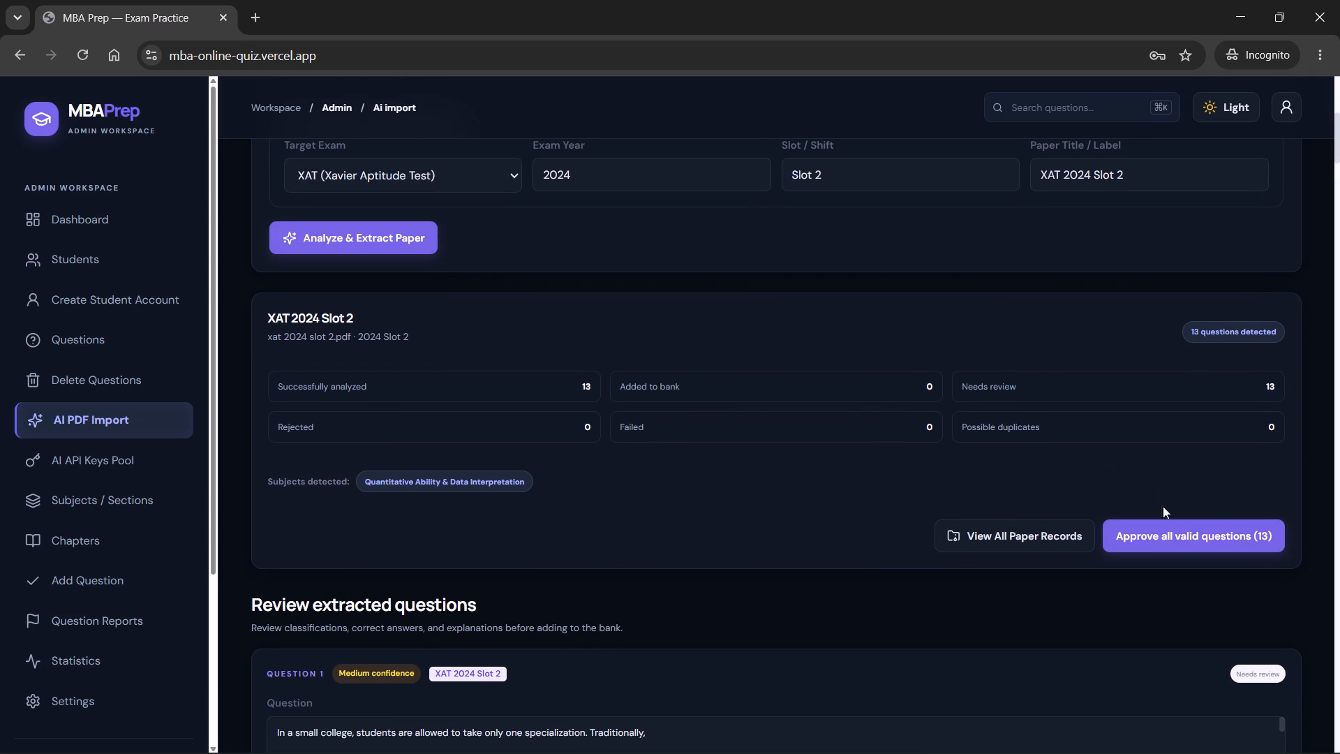
click(1160, 542)
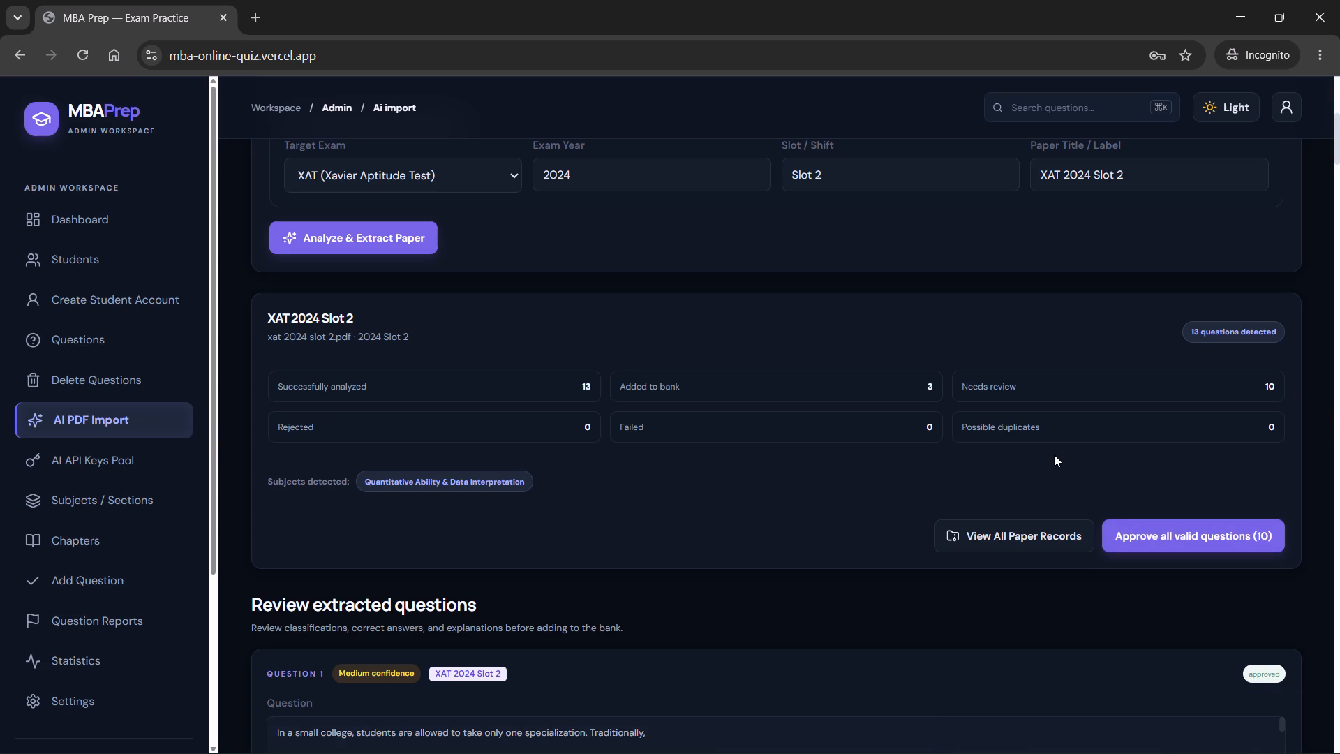
Reject the low-confidence Question 2 about boys practising football in a rectangular ground.
scroll(1054, 454, down, 8)
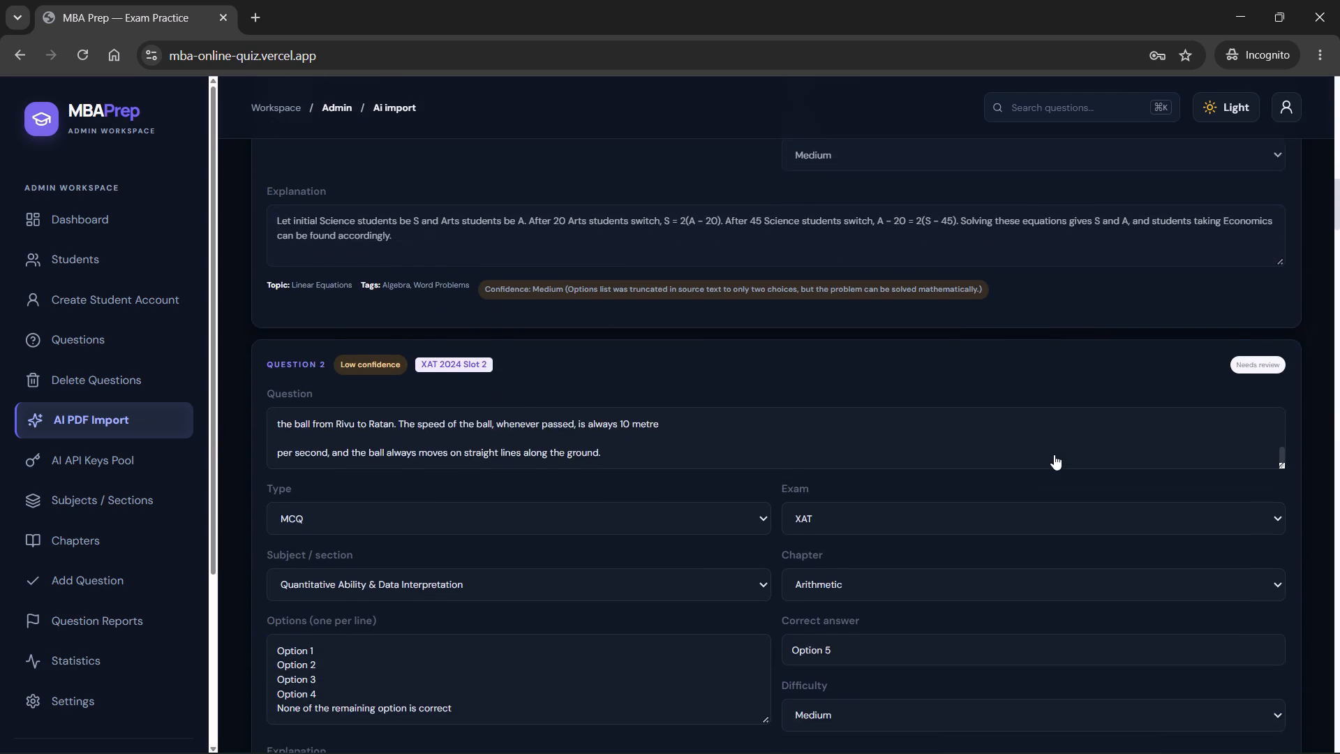
scroll(1054, 454, down, 4)
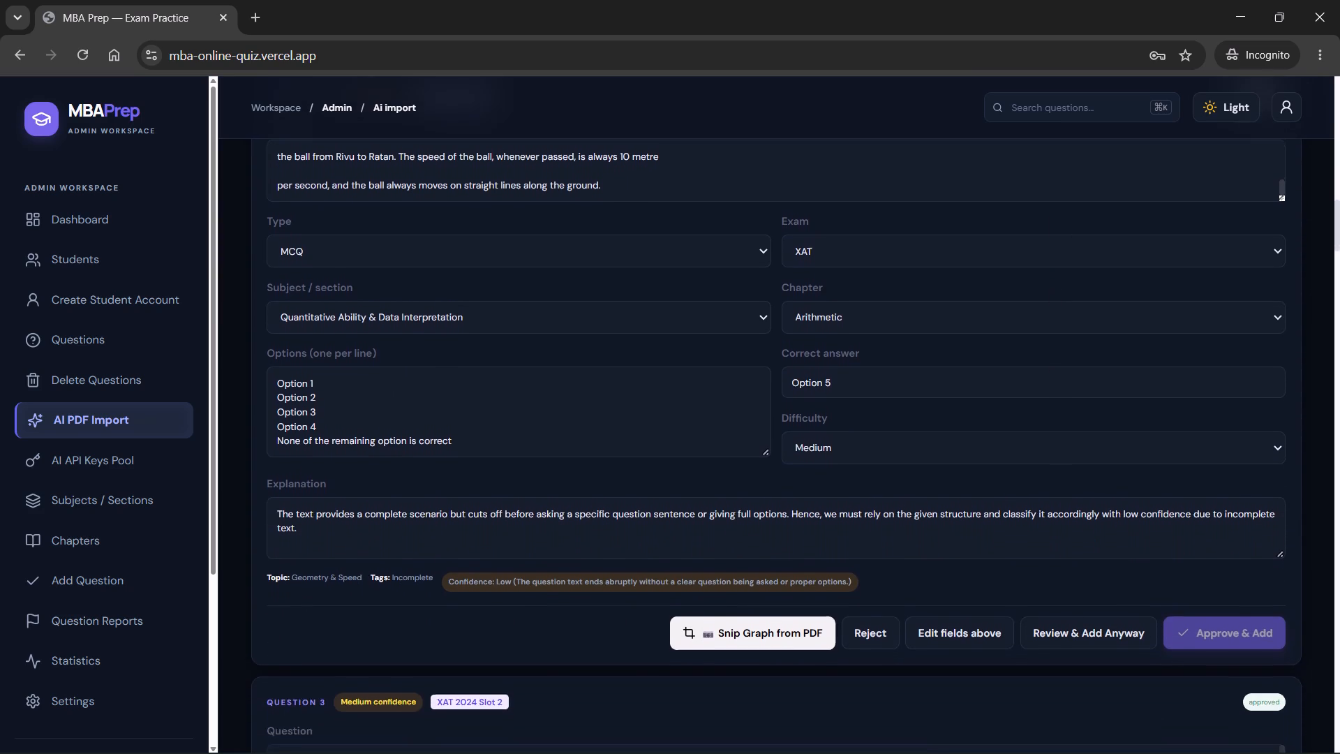
scroll(1054, 454, down, 1)
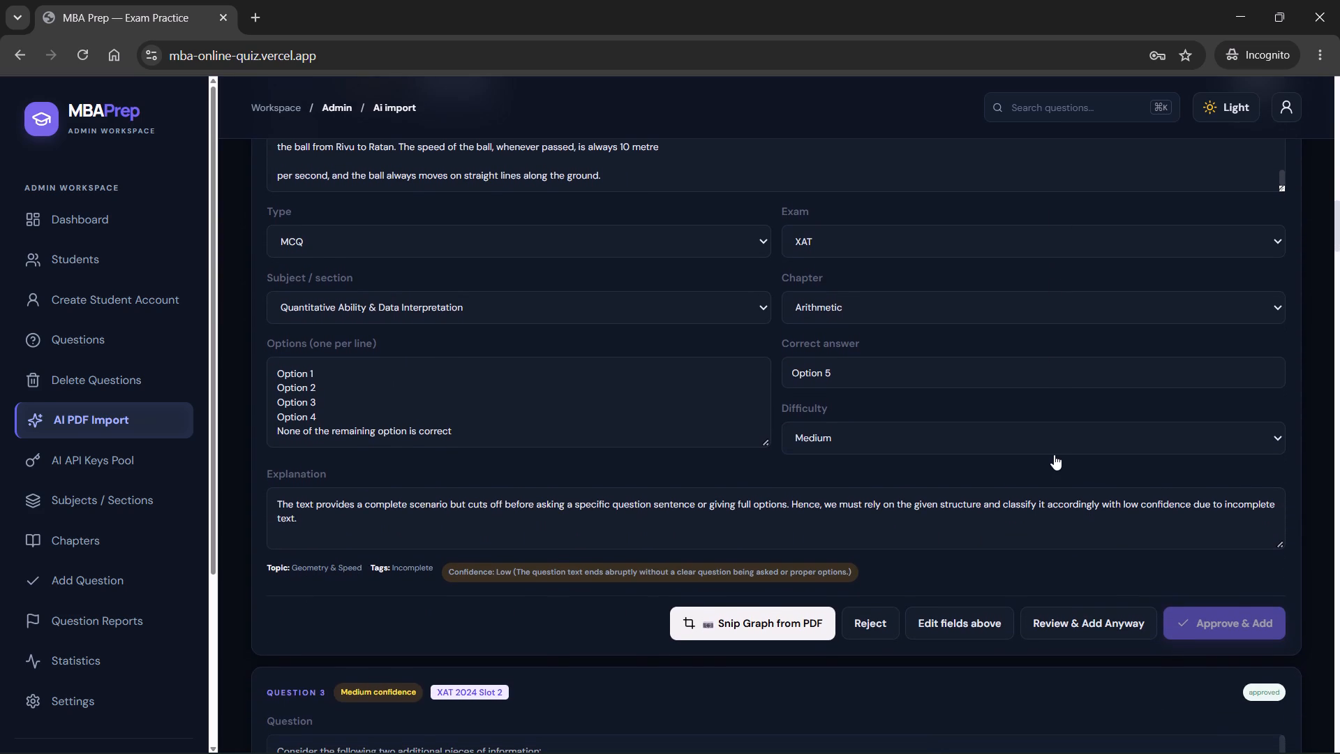
click(868, 630)
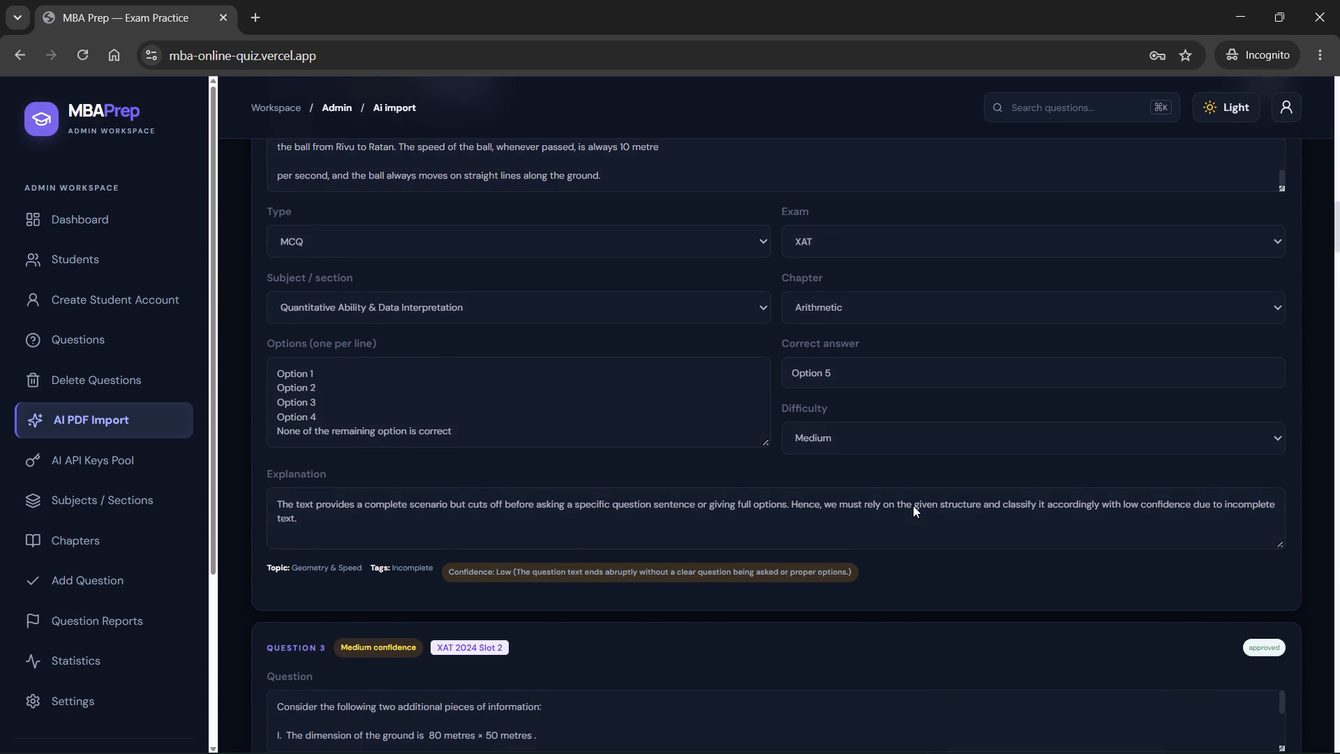
scroll(913, 505, up, 1)
scroll(917, 248, up, 5)
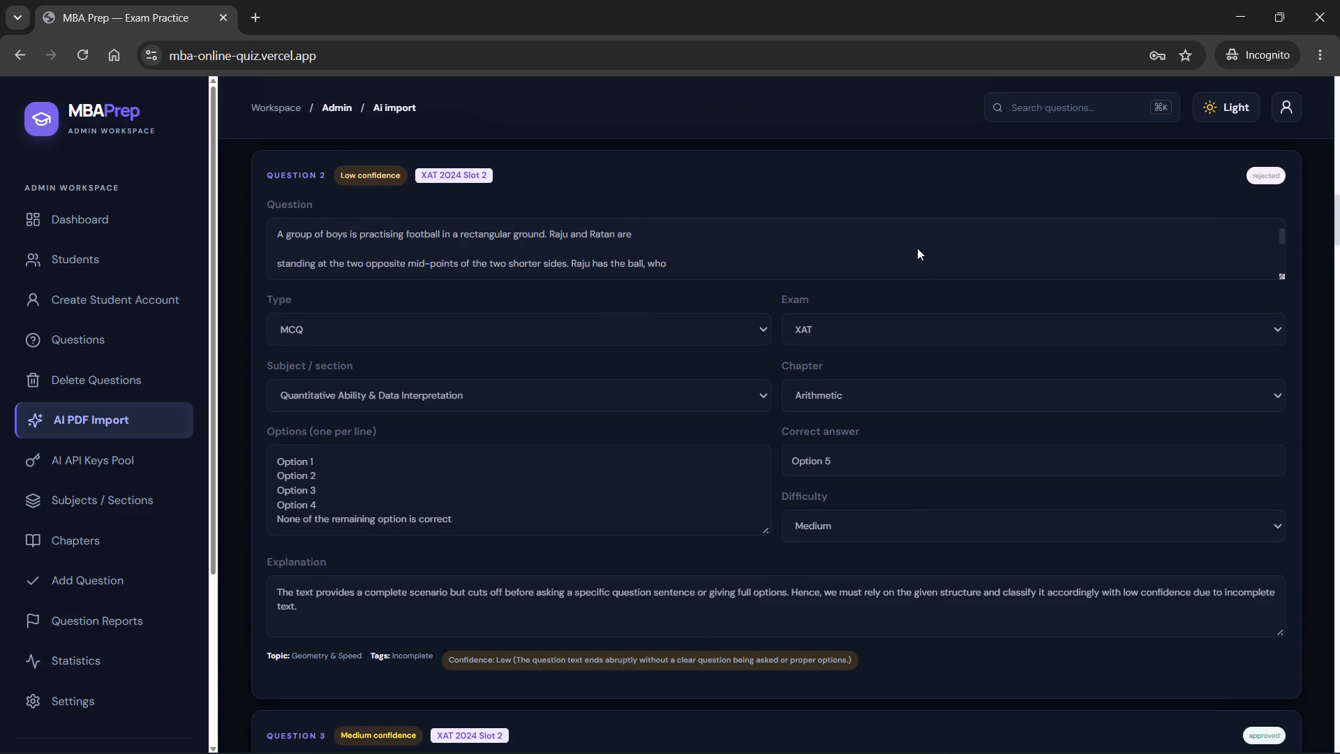
Reject the low-confidence Question 3 about two circles drawn inside the right-angled triangle ABC.
scroll(917, 248, down, 3)
scroll(852, 414, down, 3)
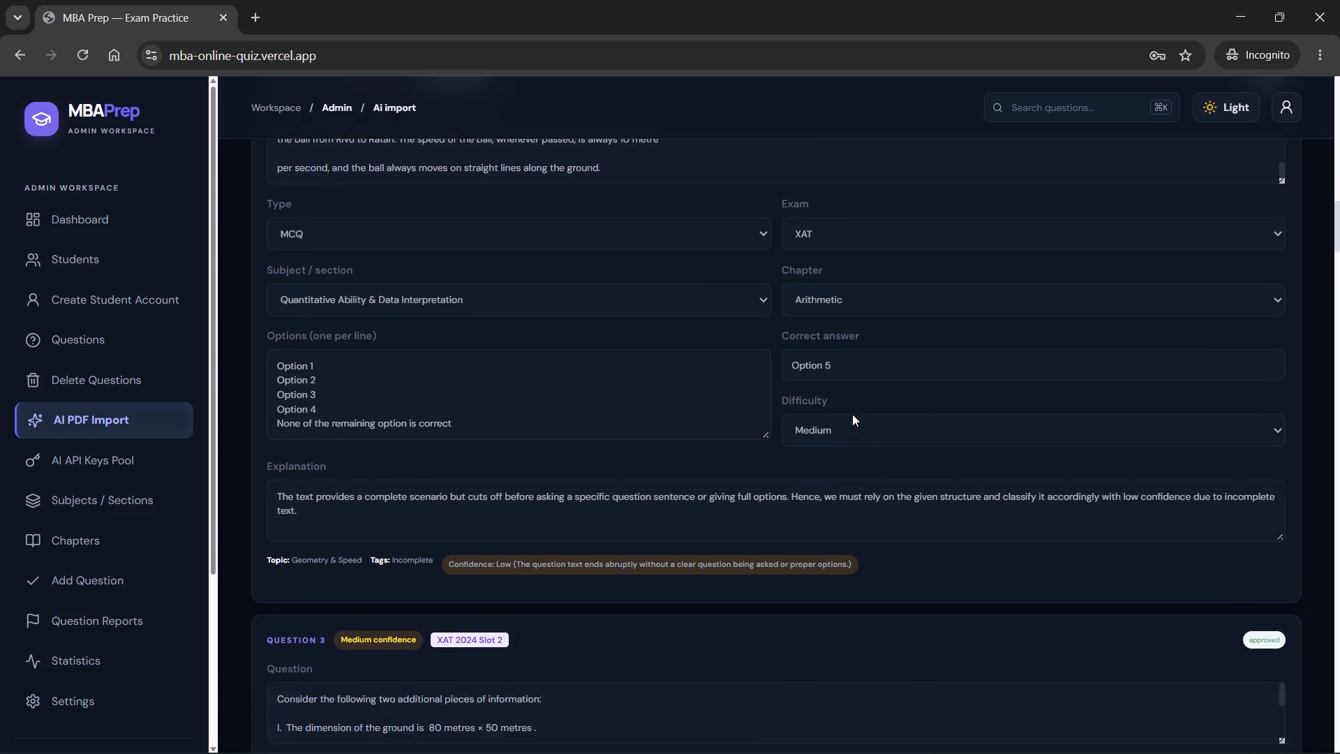
scroll(852, 414, down, 3)
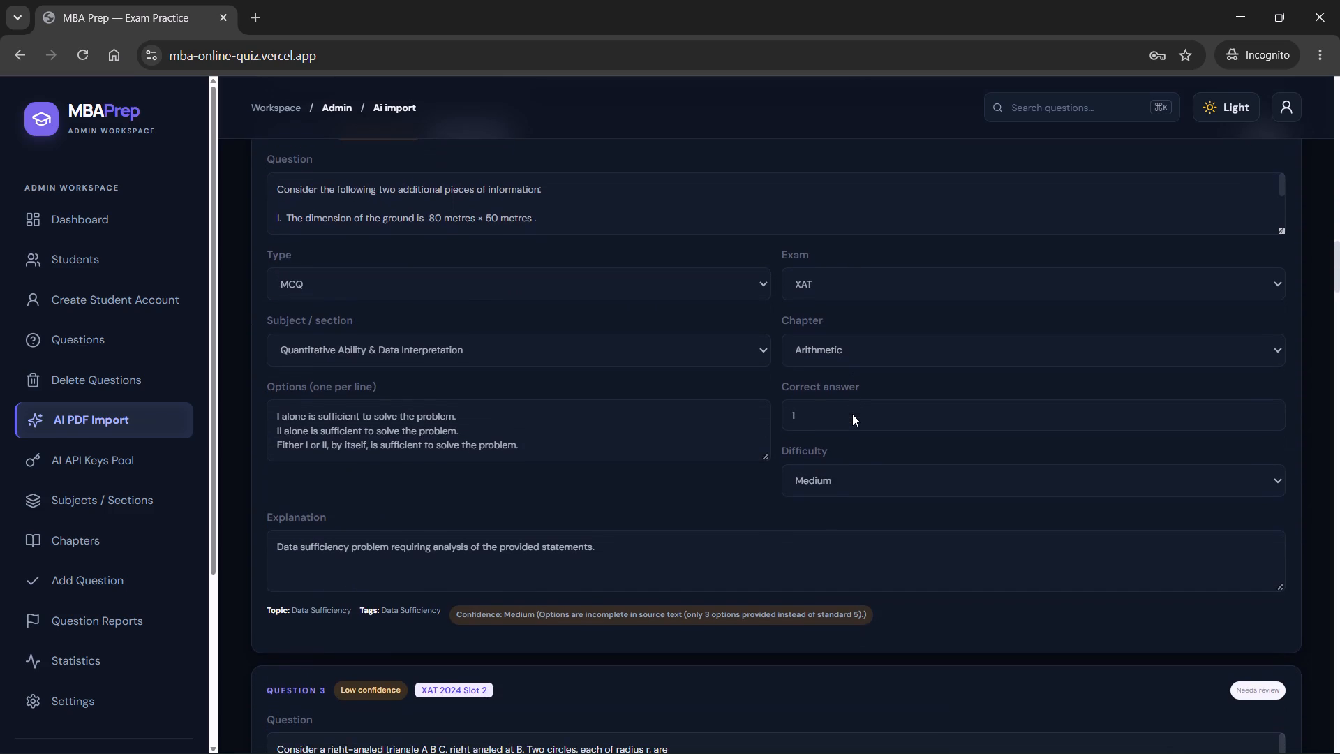
scroll(852, 414, down, 2)
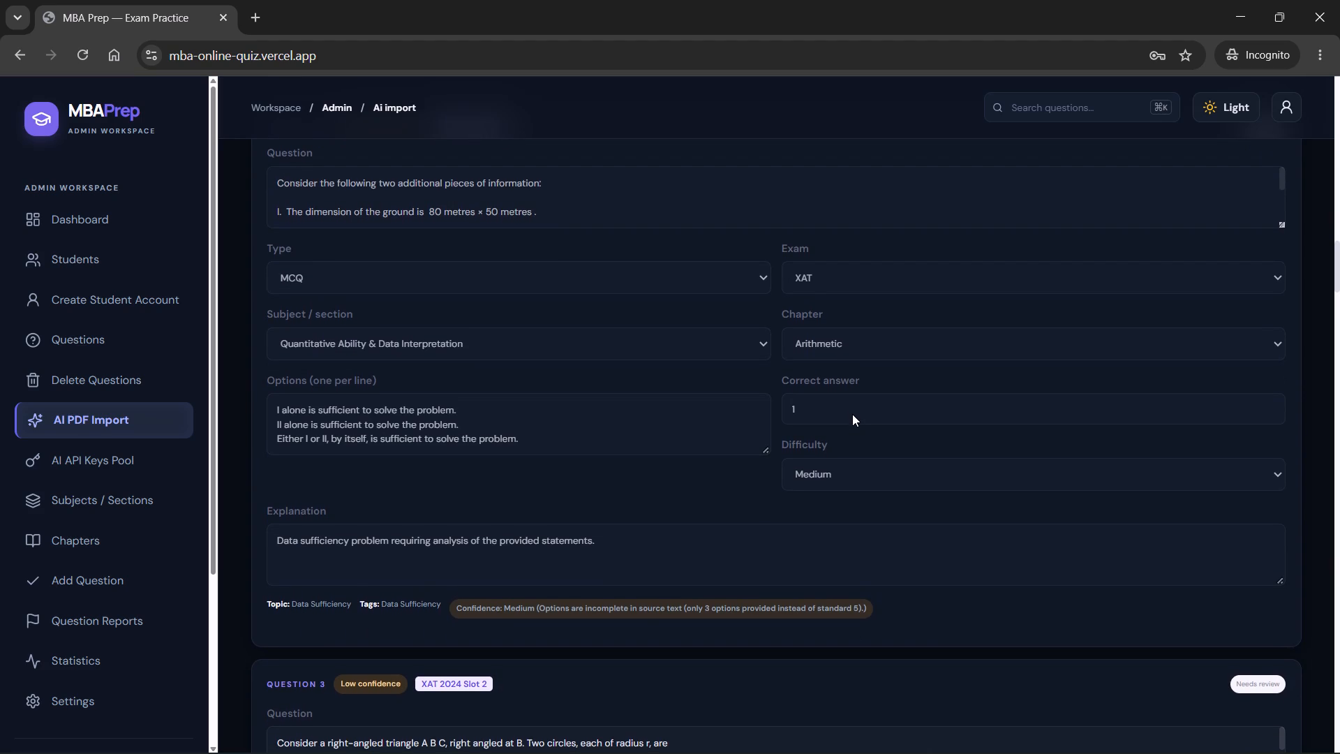
scroll(852, 414, down, 4)
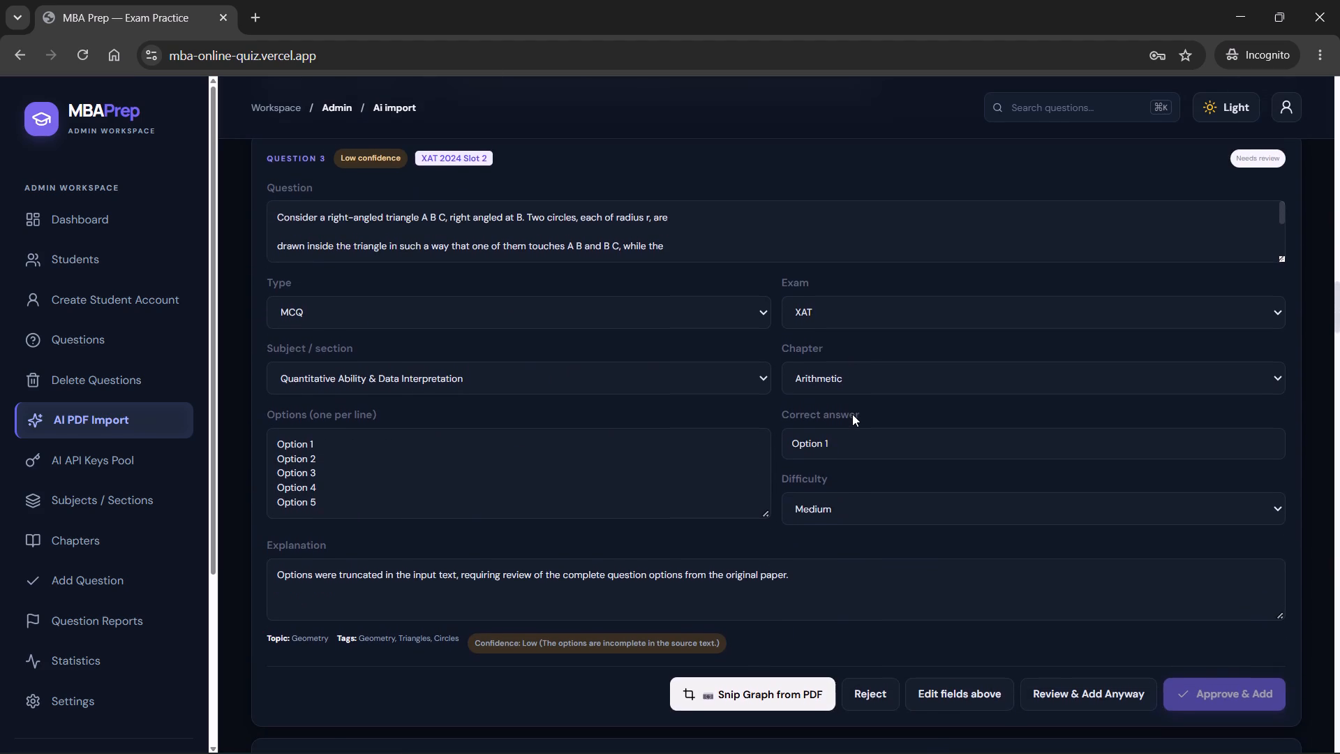
scroll(852, 414, down, 1)
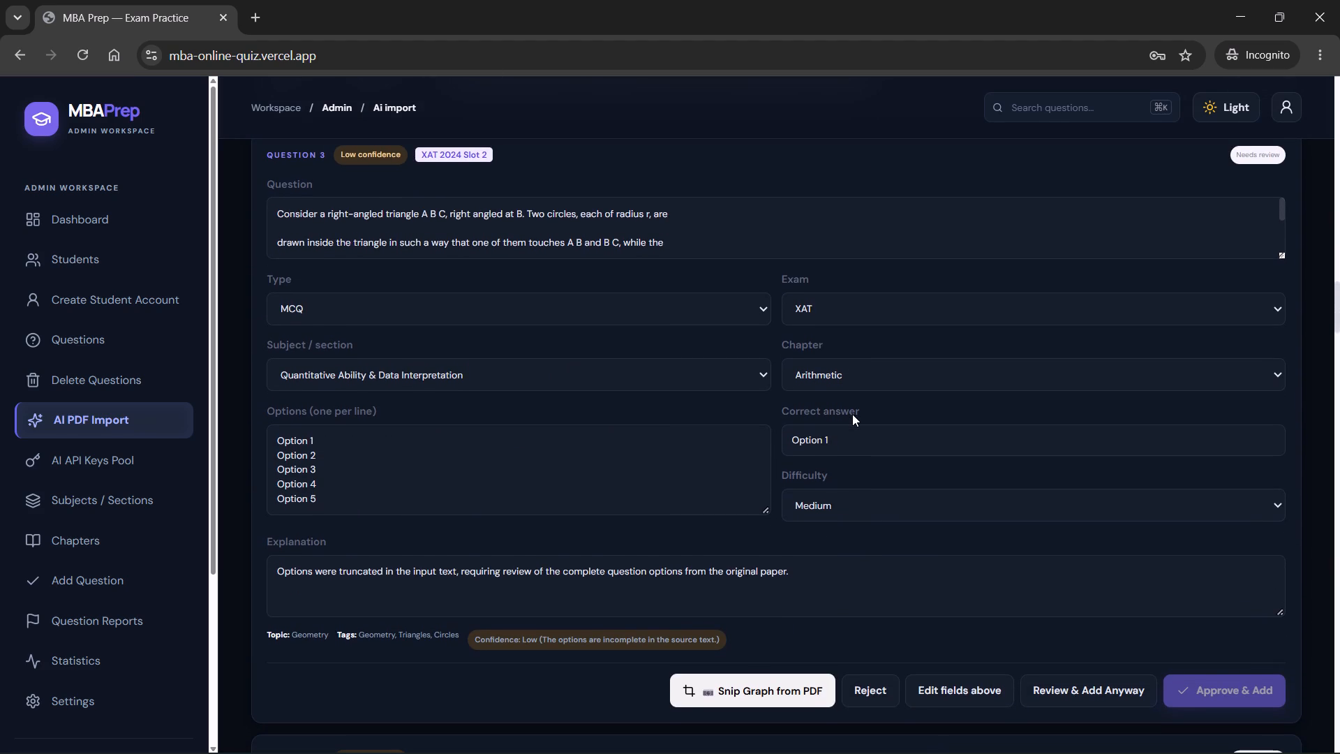
scroll(852, 414, down, 1)
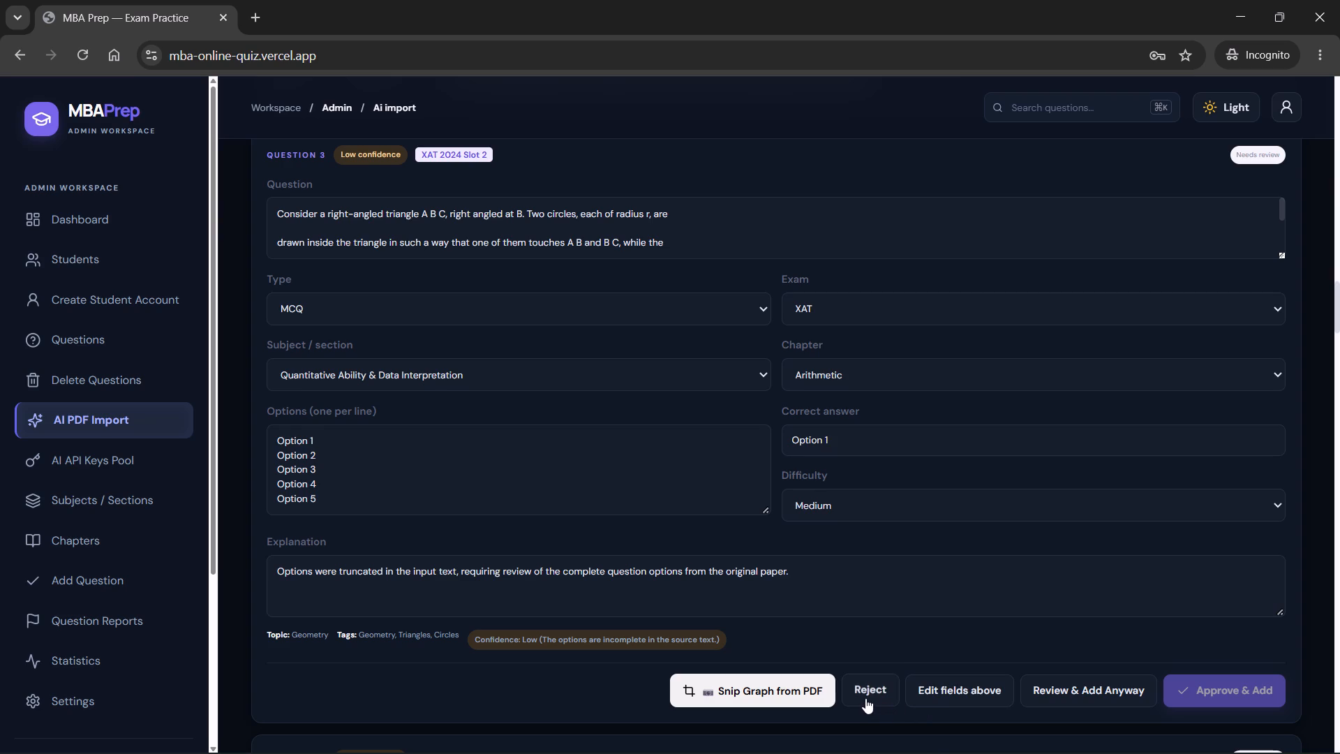
click(966, 686)
click(865, 692)
Reject the entry holding only the common passage for Questions 16 and 17 about Aman at the market.
scroll(974, 454, down, 5)
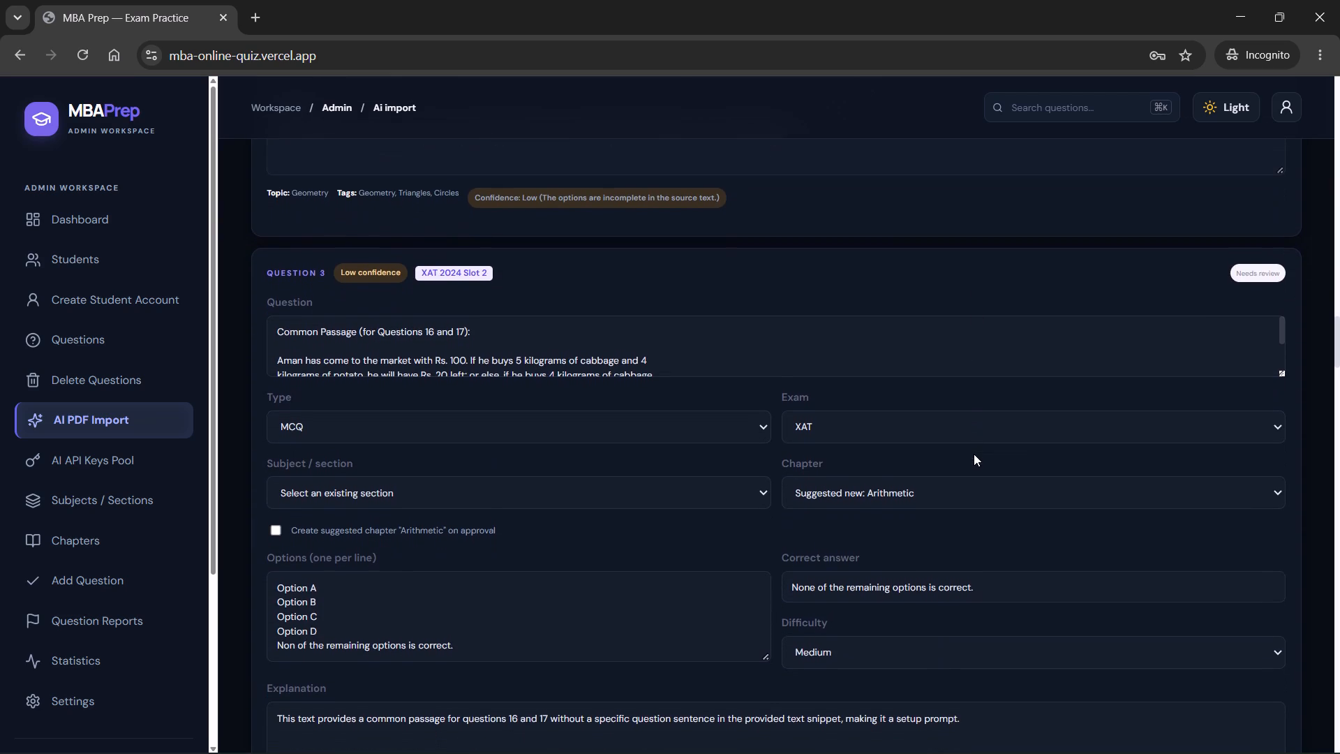
scroll(974, 454, down, 5)
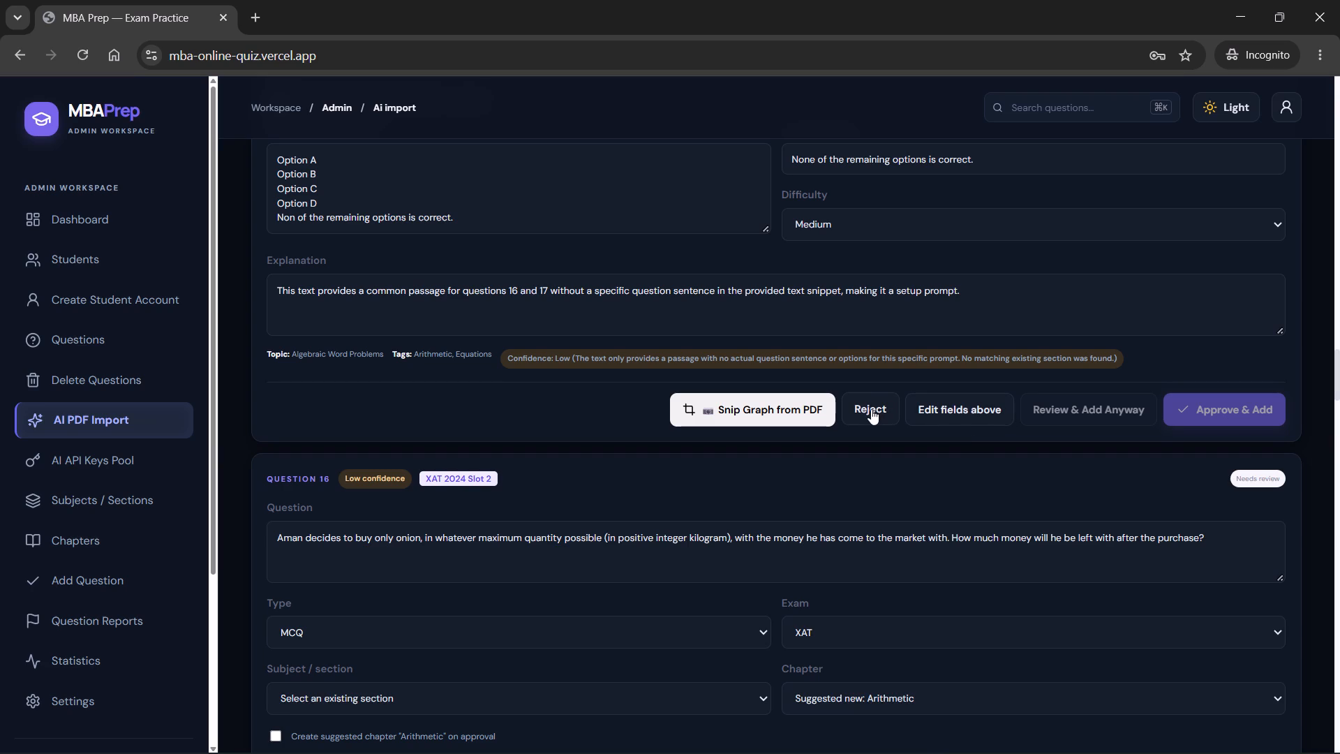
click(871, 409)
Reject Question 16, in which Aman decides to buy only onion.
scroll(871, 409, down, 4)
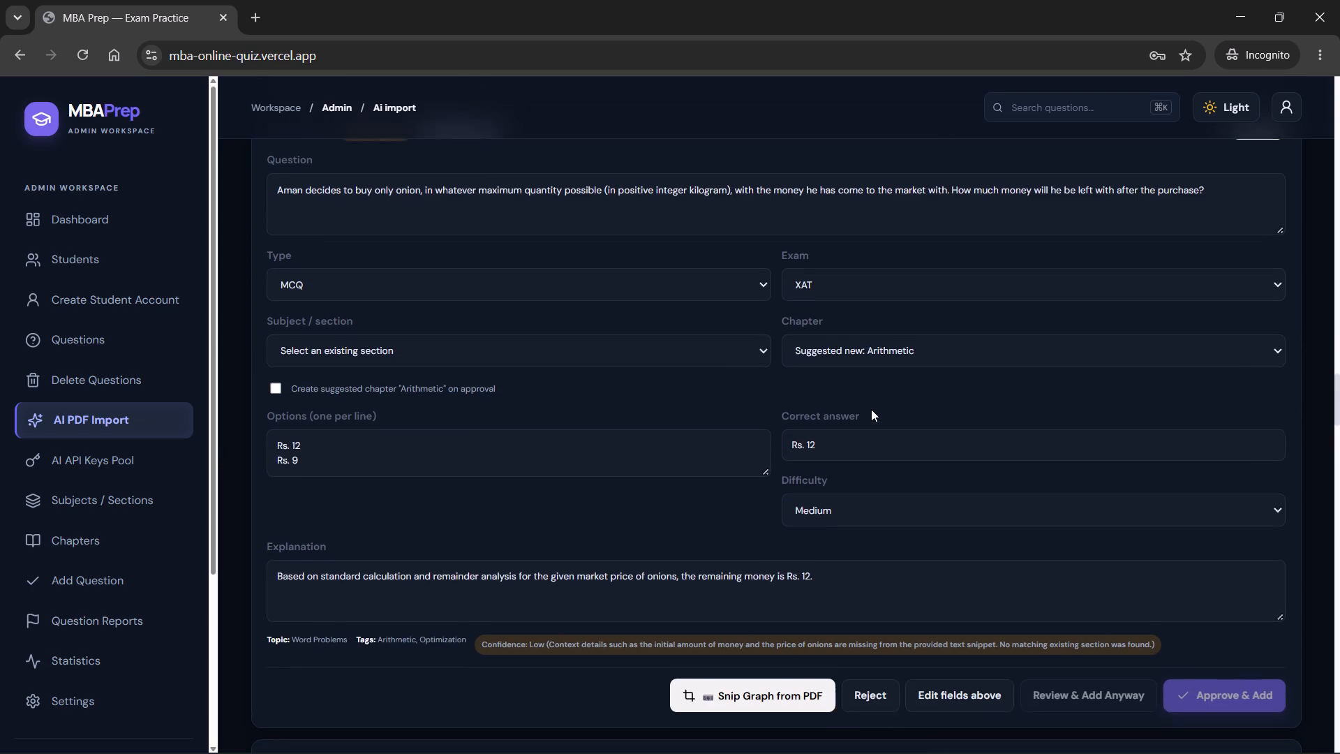
click(863, 679)
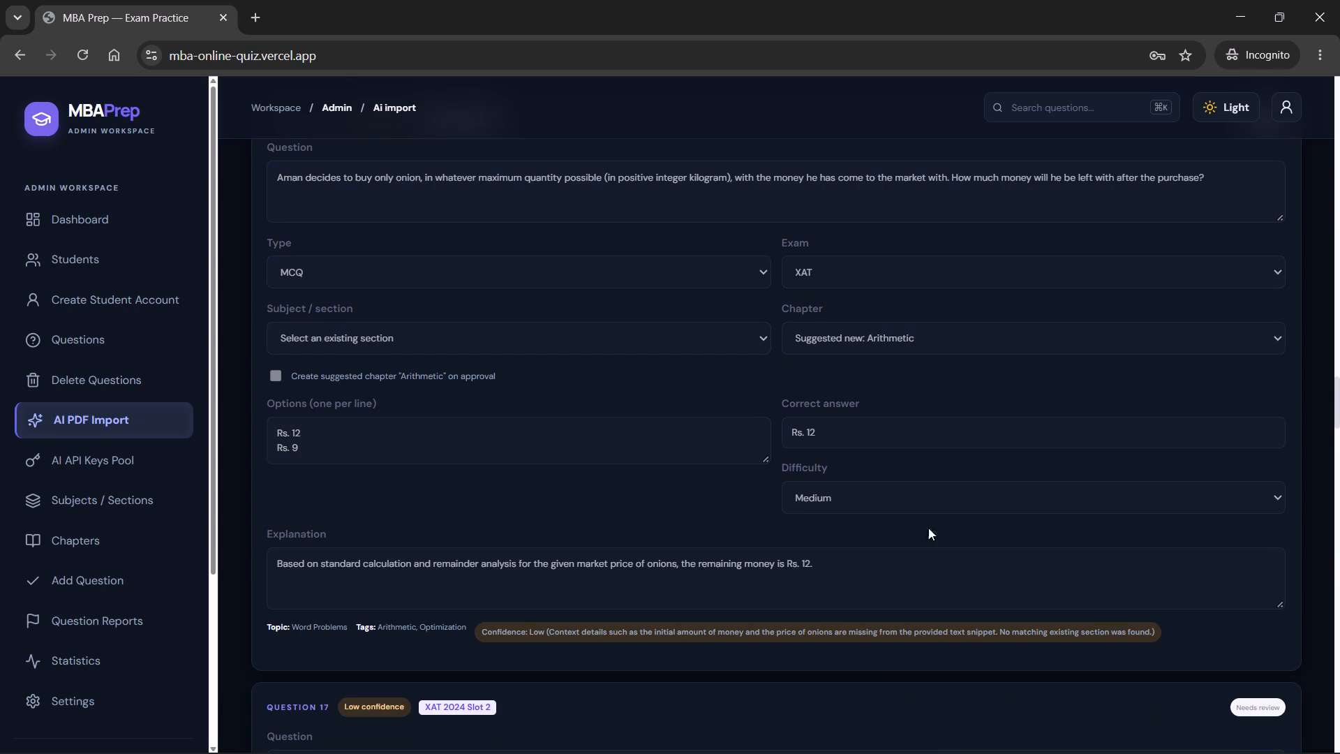
Add the question on the probability that Aman buys more onion than potato to the question bank despite its low confidence.
scroll(861, 364, down, 10)
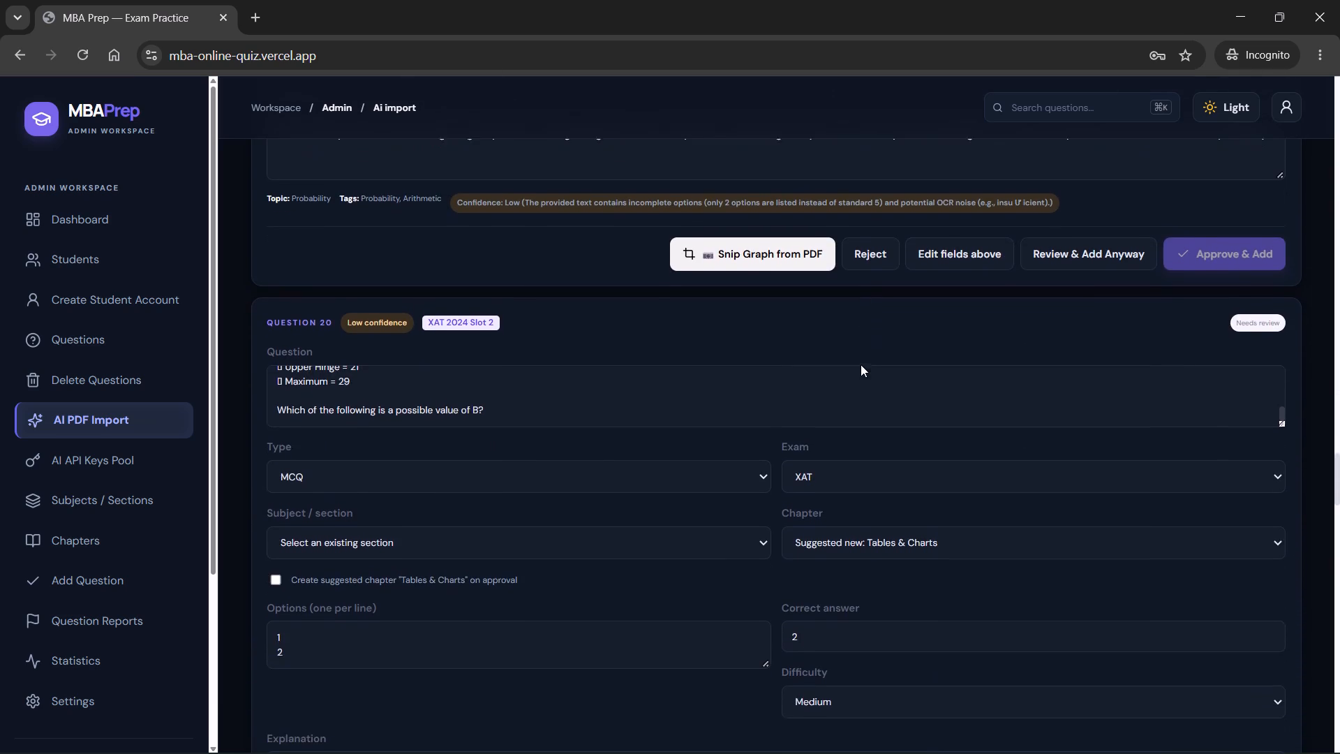
scroll(918, 306, up, 2)
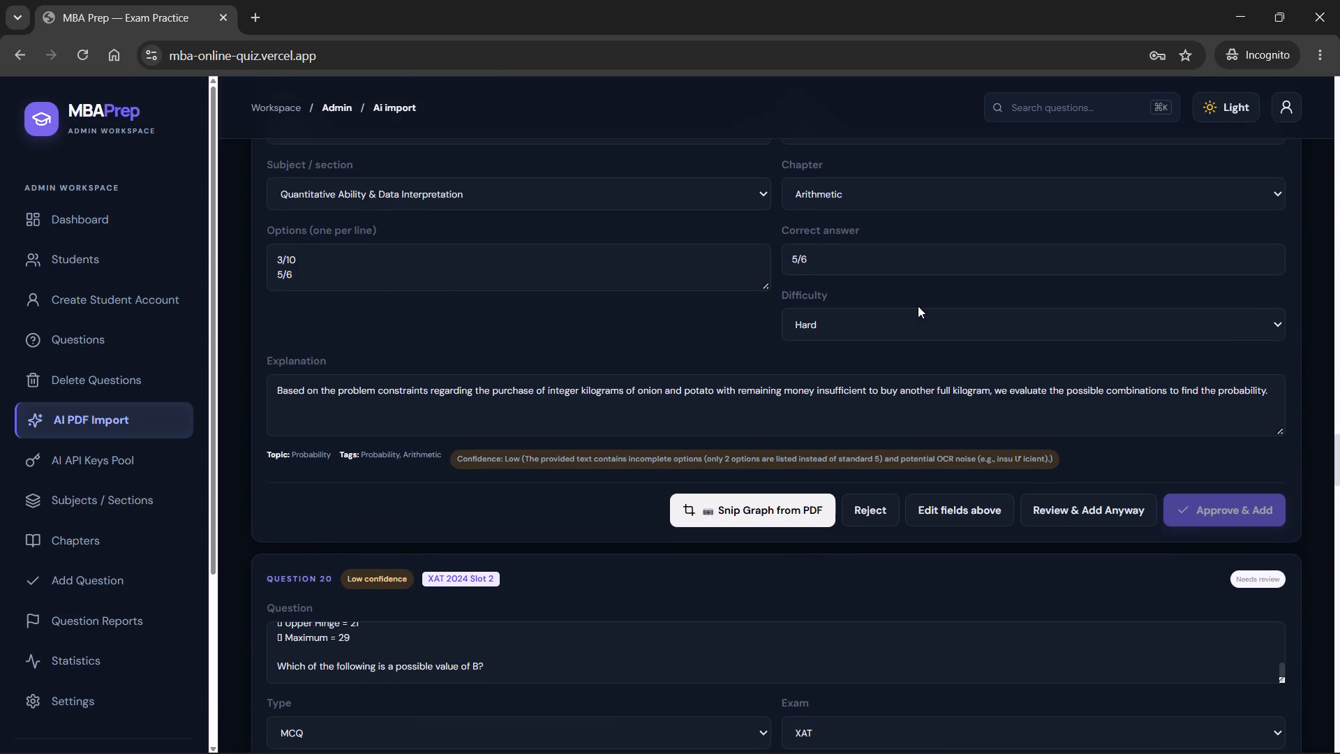
scroll(1094, 434, up, 1)
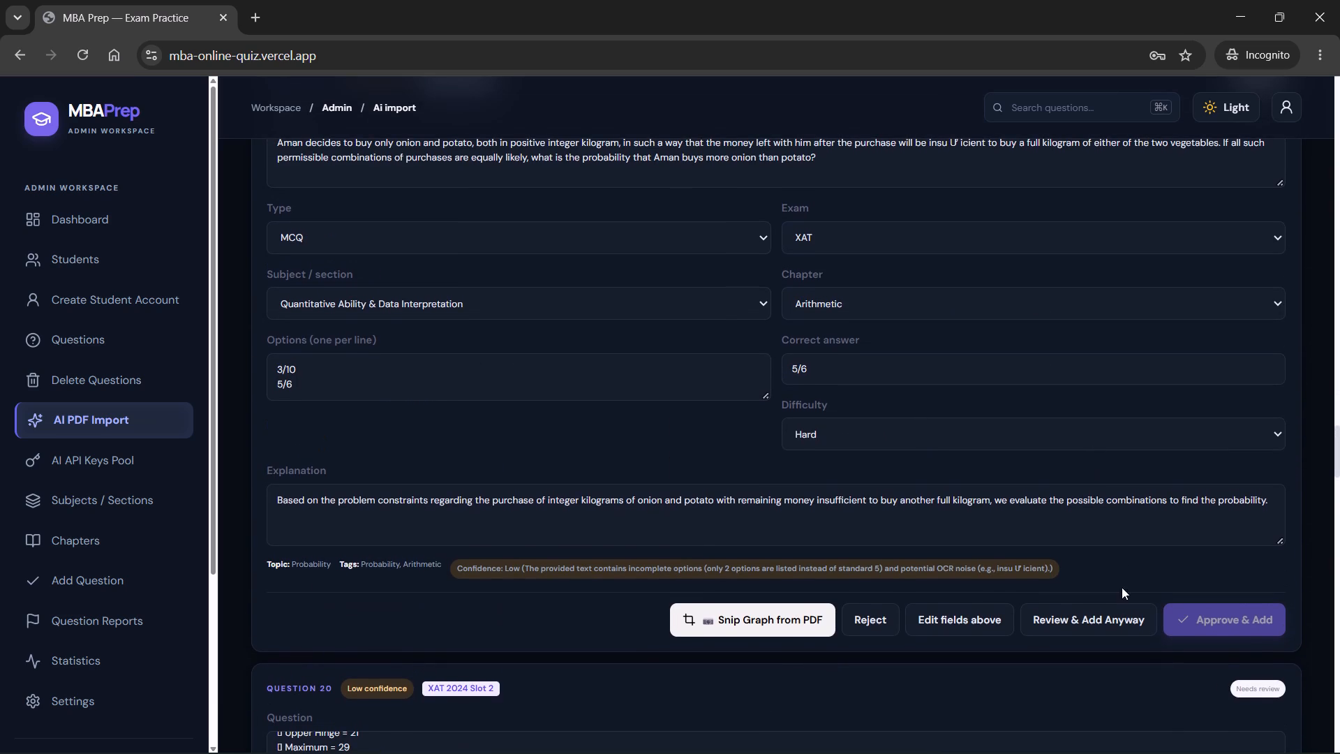
click(1105, 619)
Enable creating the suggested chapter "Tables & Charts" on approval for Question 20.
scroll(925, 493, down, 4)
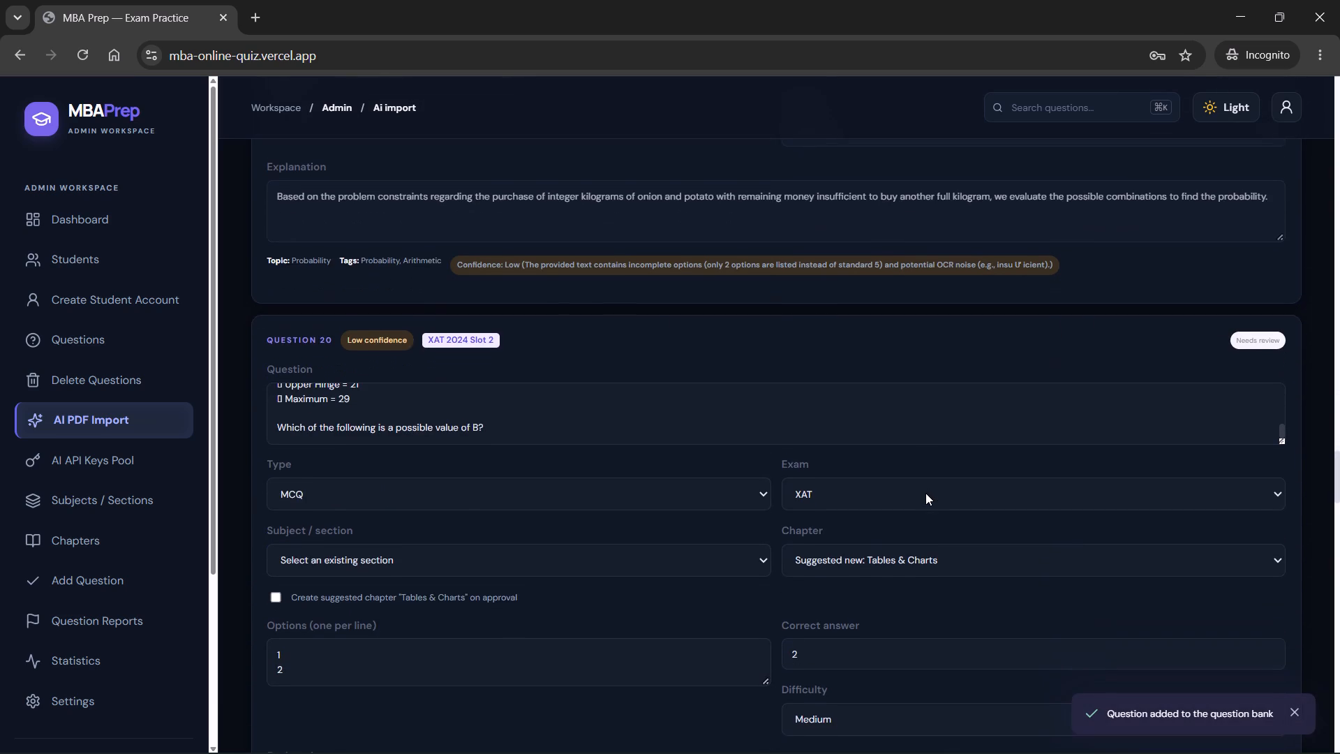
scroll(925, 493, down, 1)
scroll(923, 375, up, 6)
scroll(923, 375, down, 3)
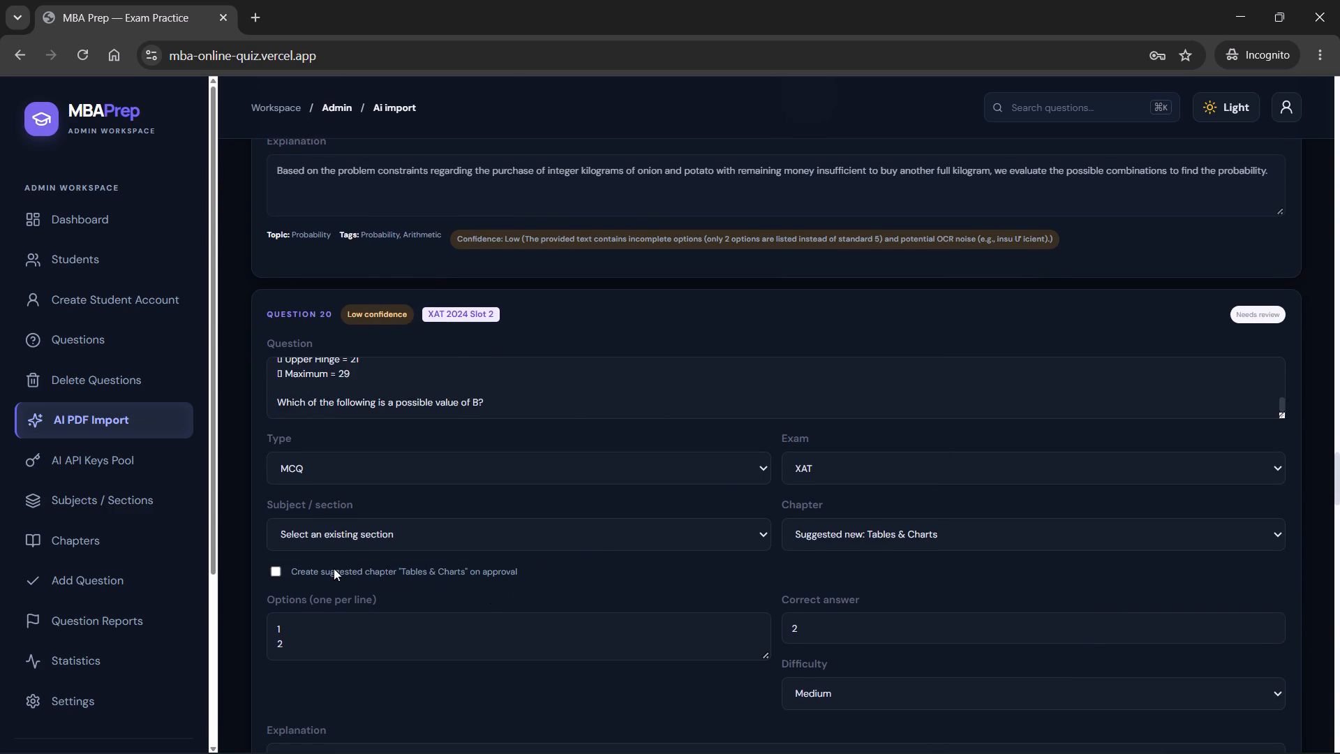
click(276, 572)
Reject Question 20 about a possible value of B.
scroll(759, 531, down, 2)
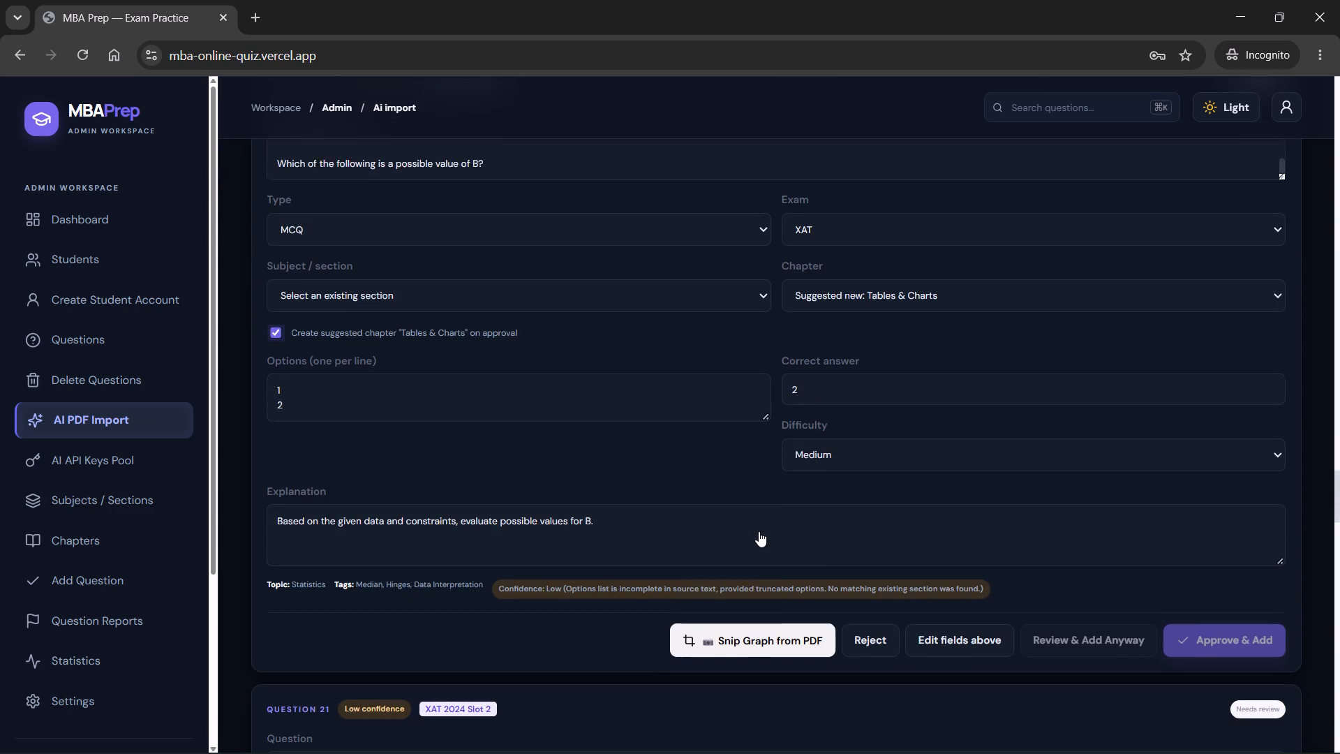
scroll(759, 531, down, 1)
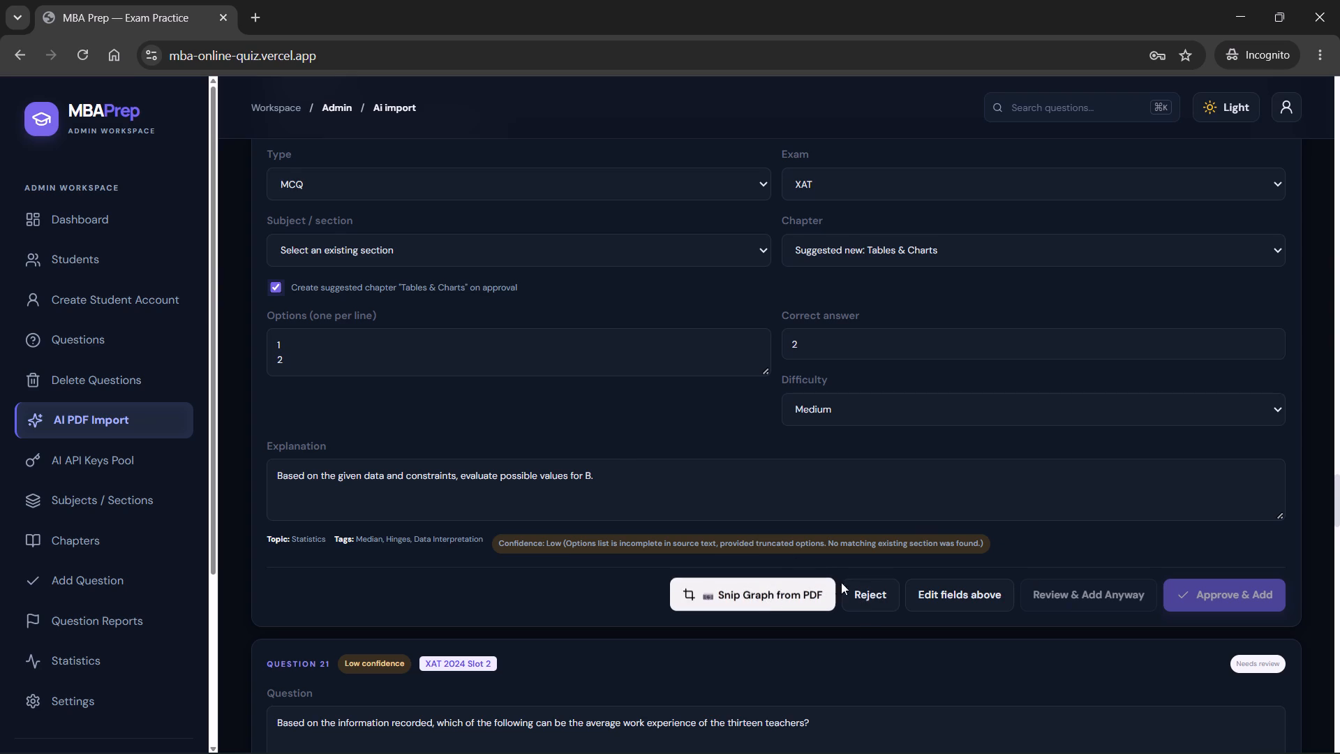
click(871, 591)
Reject Question 21 about the average work experience of the thirteen teachers.
scroll(898, 374, down, 5)
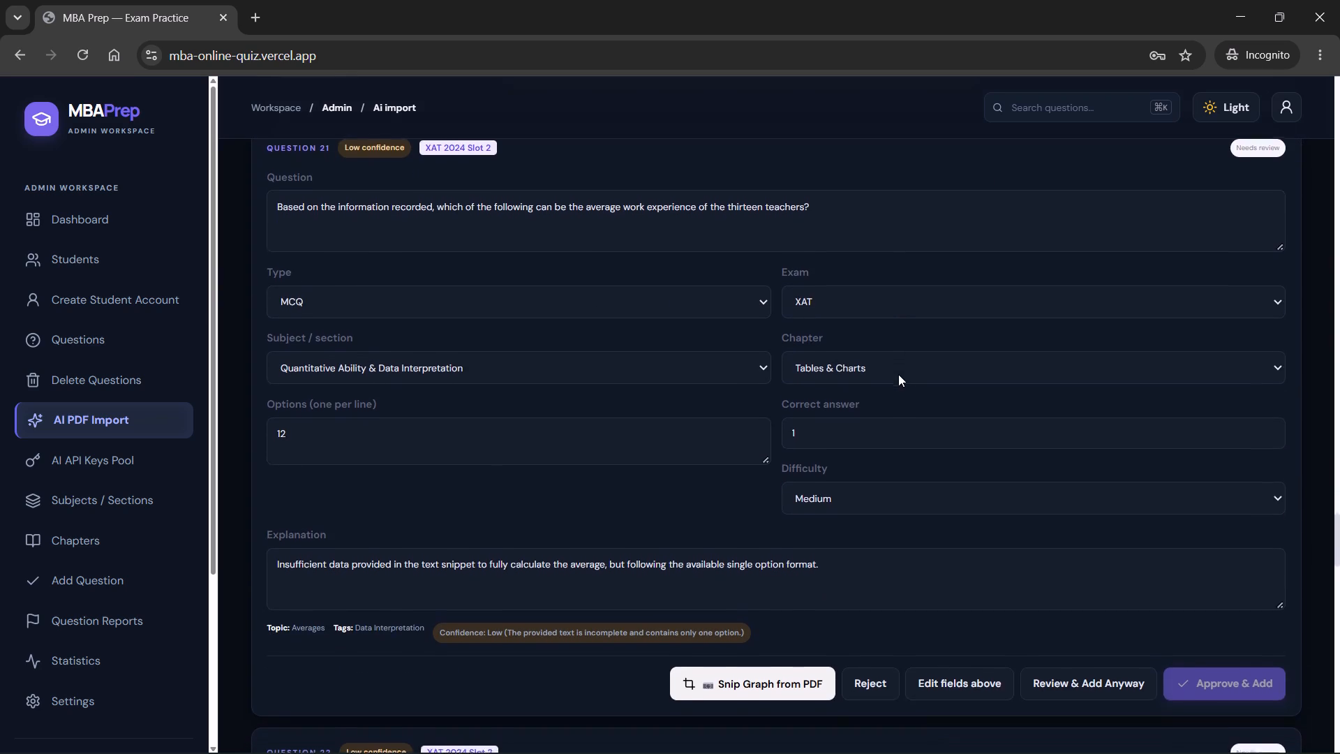
scroll(898, 374, down, 2)
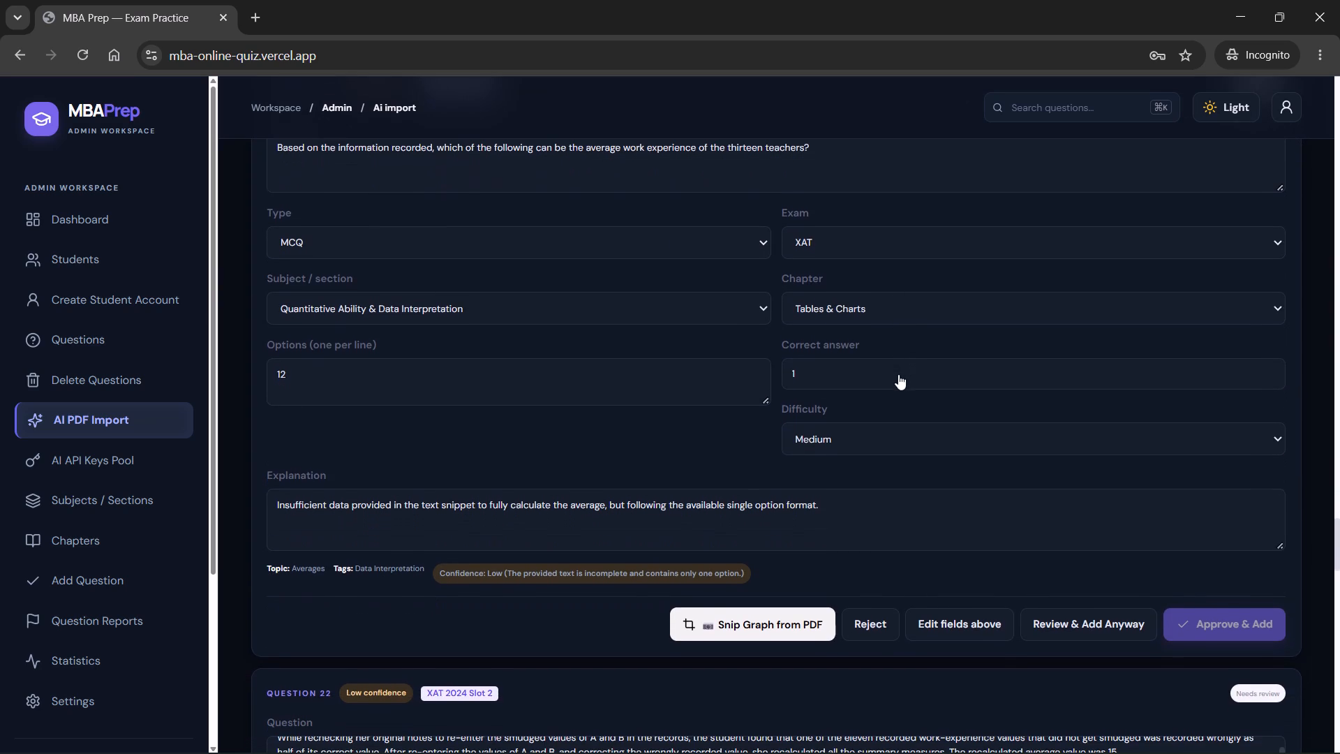
scroll(898, 374, down, 3)
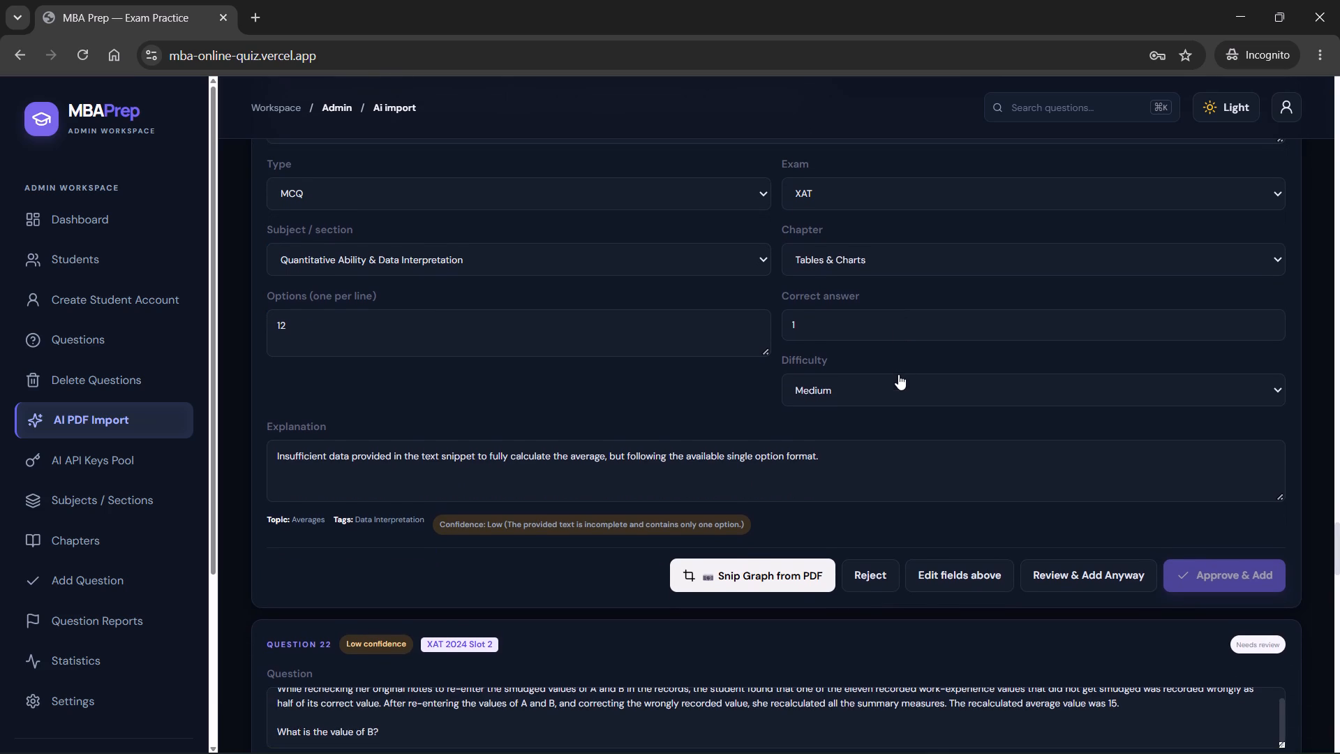
click(860, 583)
Reject Question 22, which asks for the value of B after the wrongly recorded value is corrected.
scroll(860, 583, down, 5)
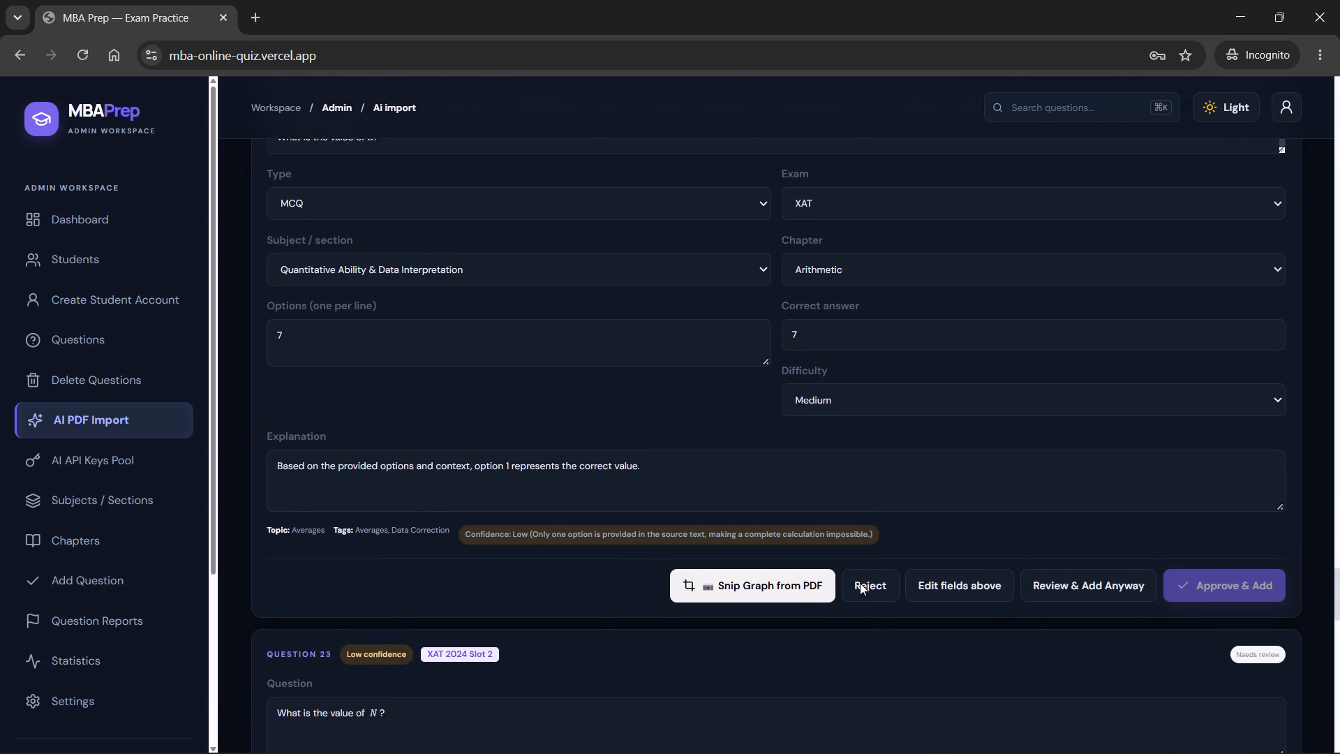
click(865, 595)
Reject Question 23, which asks for the value of N.
scroll(865, 595, down, 3)
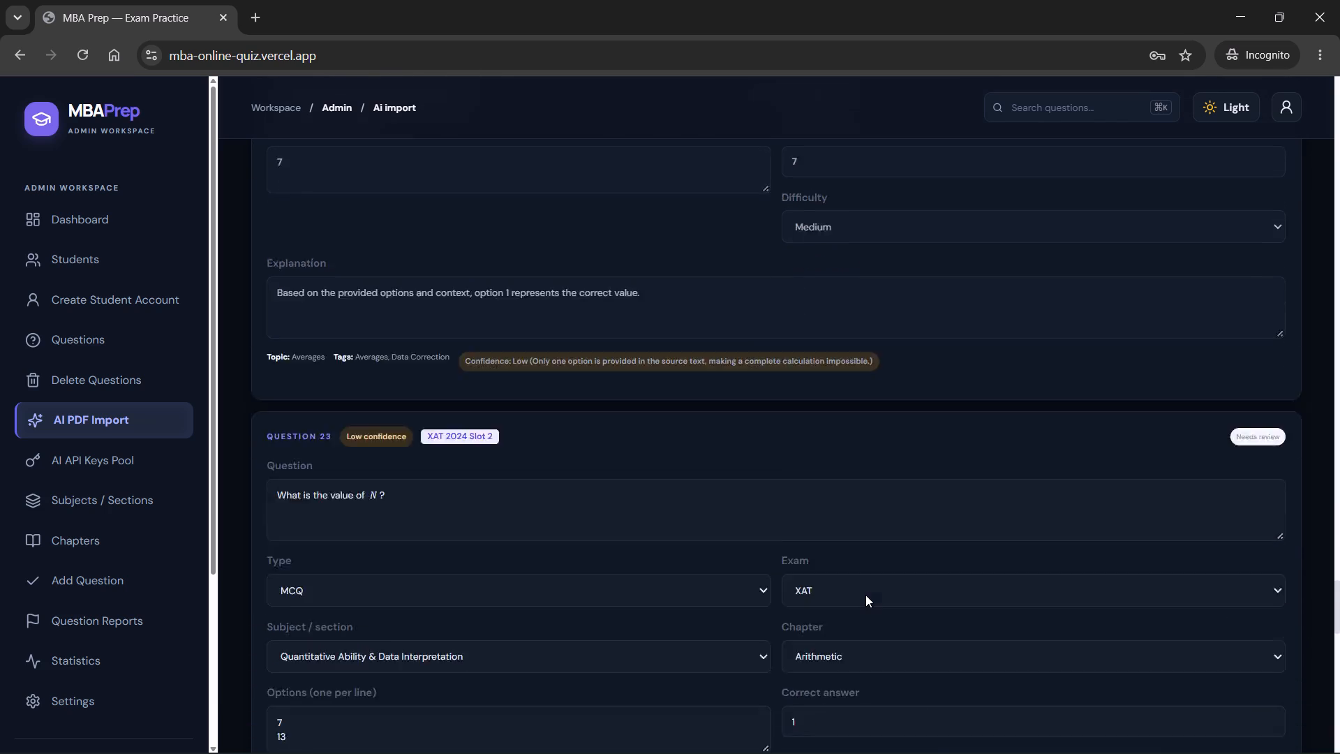
scroll(865, 595, down, 3)
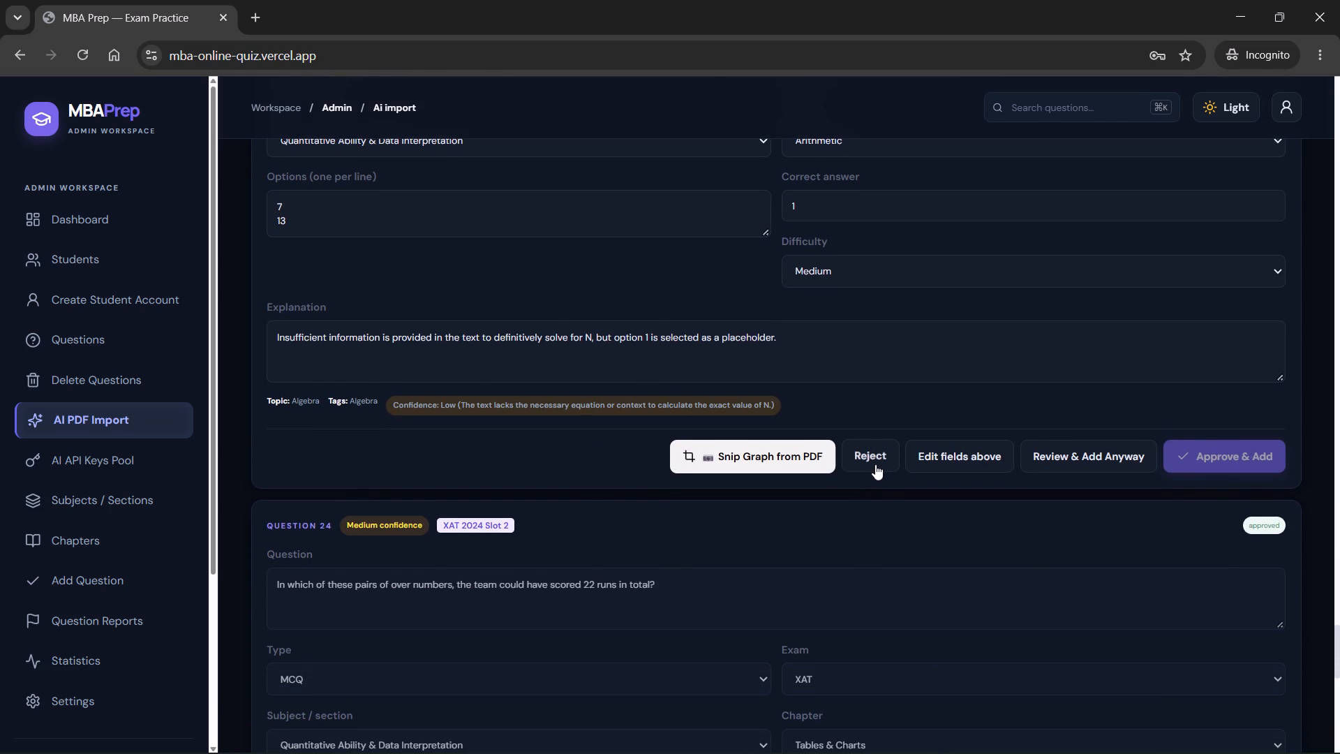
click(875, 464)
Reject Question 25 about the over in which the team must have scored the least number of runs.
scroll(875, 464, down, 5)
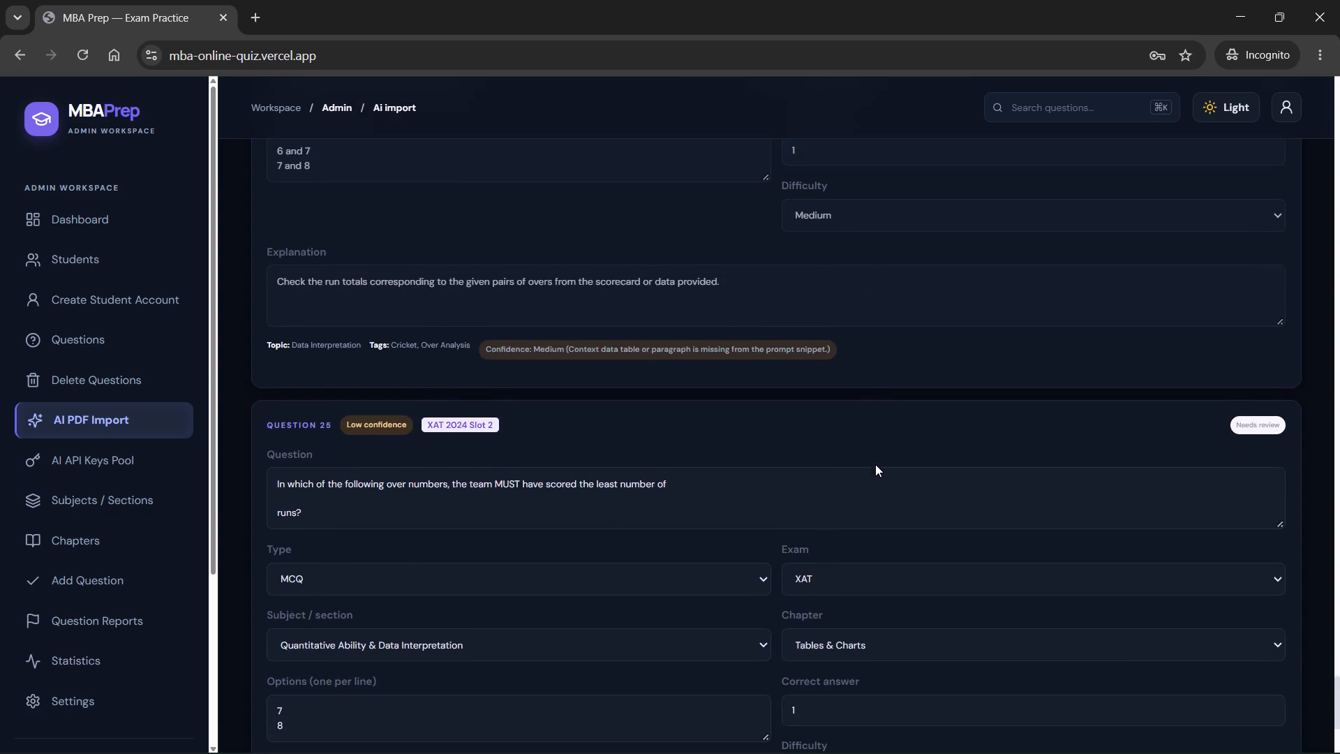
scroll(875, 464, down, 6)
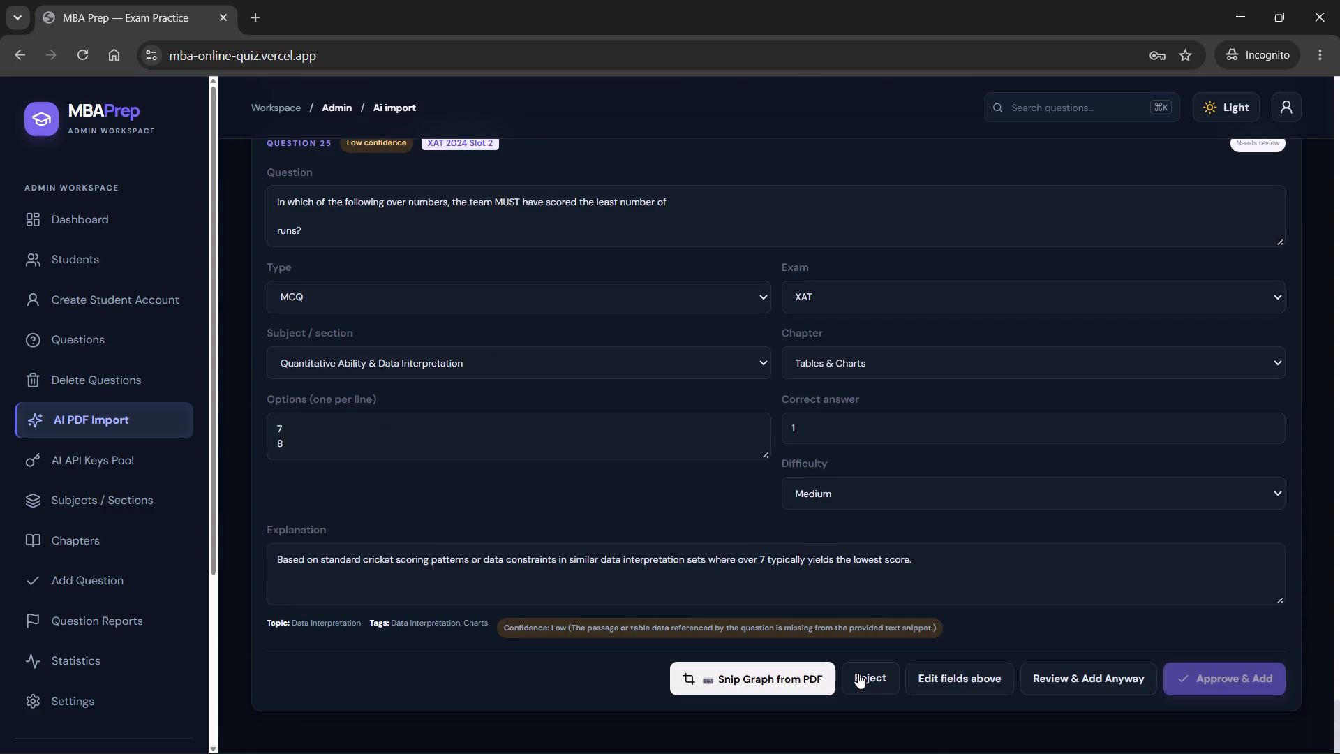
click(861, 679)
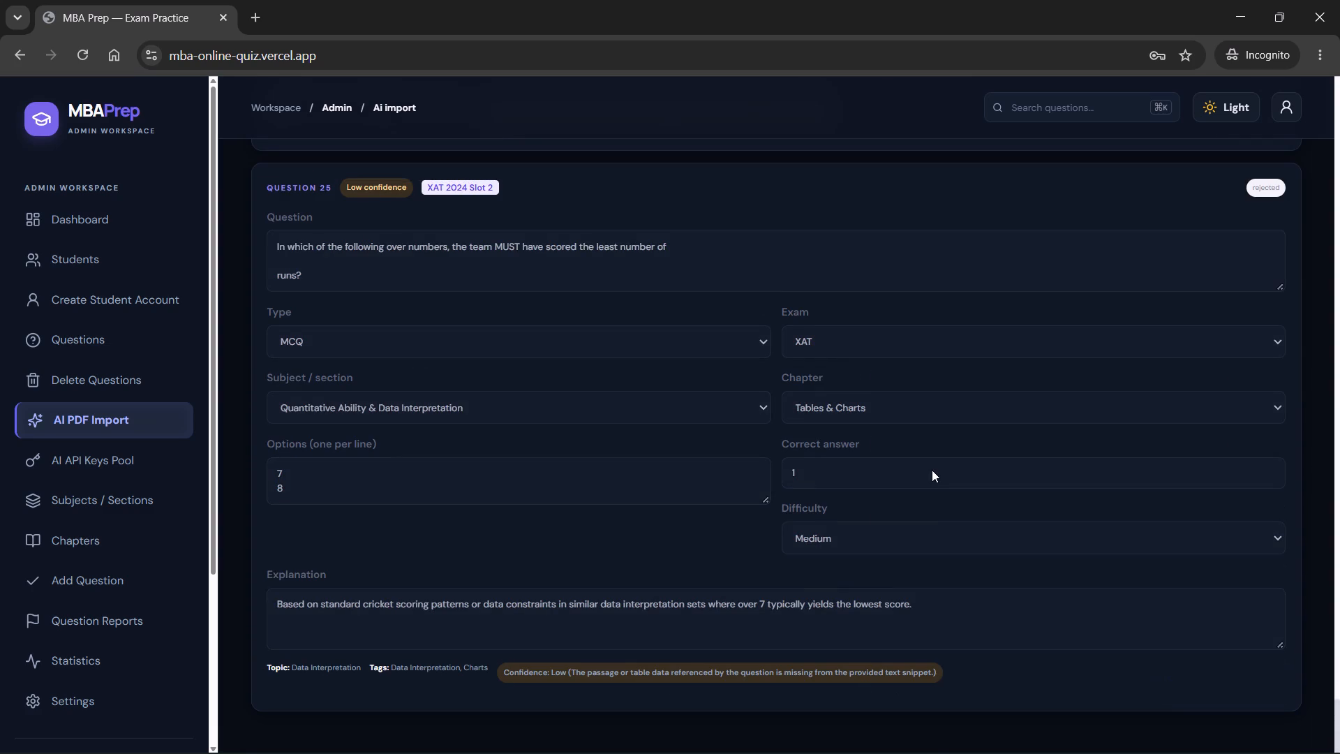
Look back over the reviewed questions and check the XAT 2024 Slot 2 import summary.
scroll(932, 470, up, 19)
scroll(932, 470, up, 7)
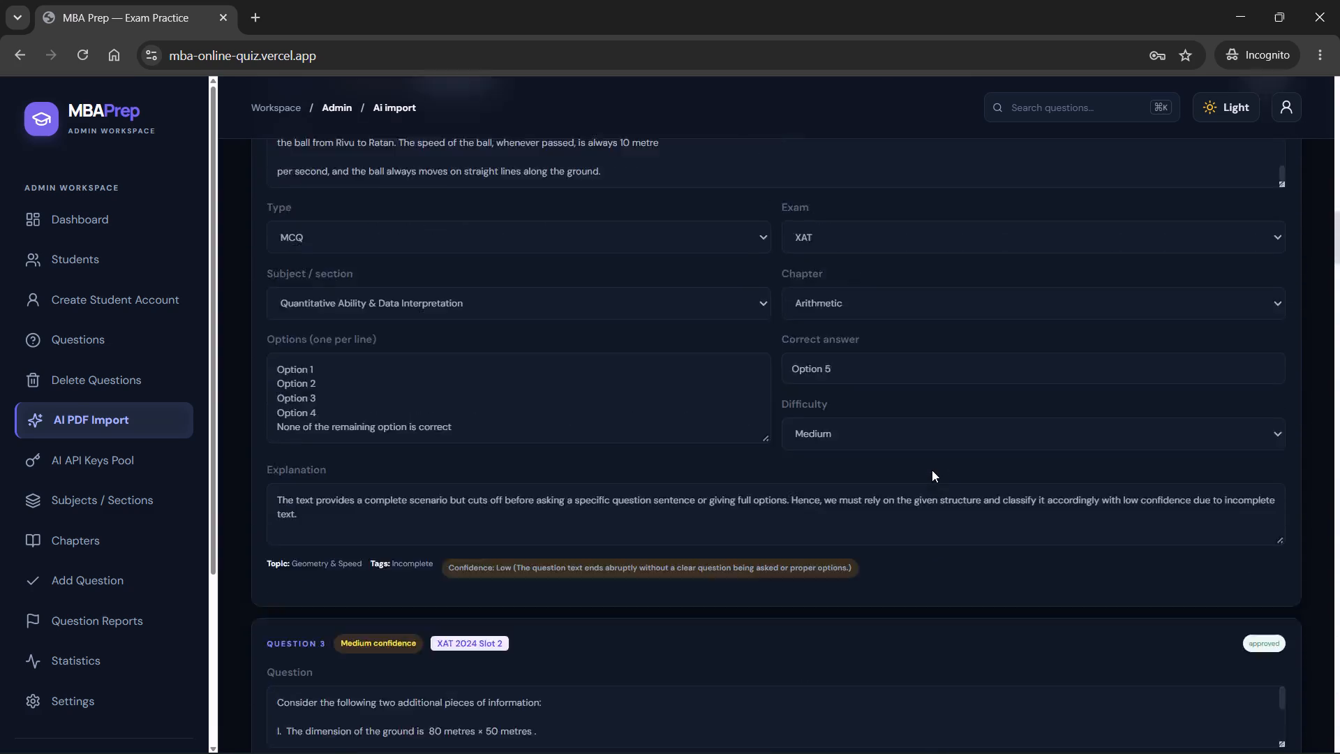
scroll(932, 470, up, 7)
scroll(932, 470, down, 4)
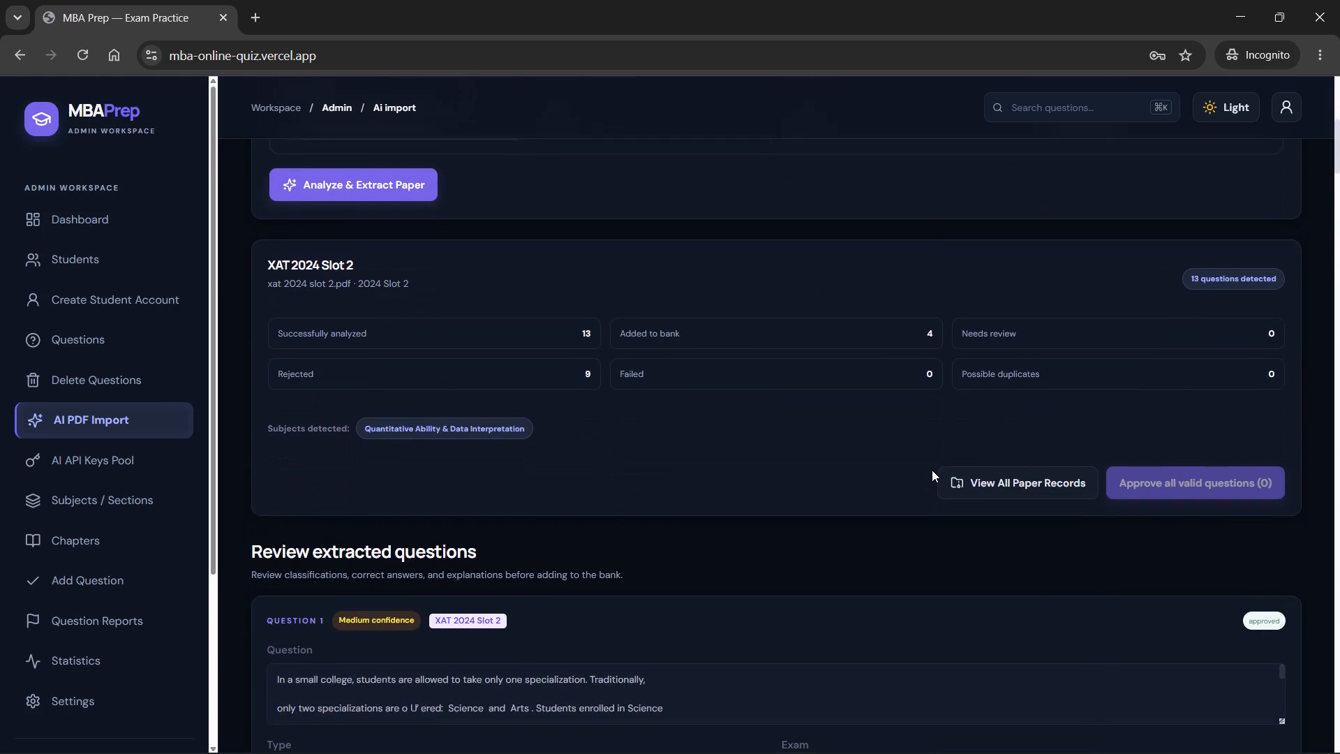
scroll(932, 470, down, 1)
Reopen the XAT 2024 Slot 2 paper from the extracted papers records to review and edit its questions.
scroll(530, 338, up, 4)
click(572, 300)
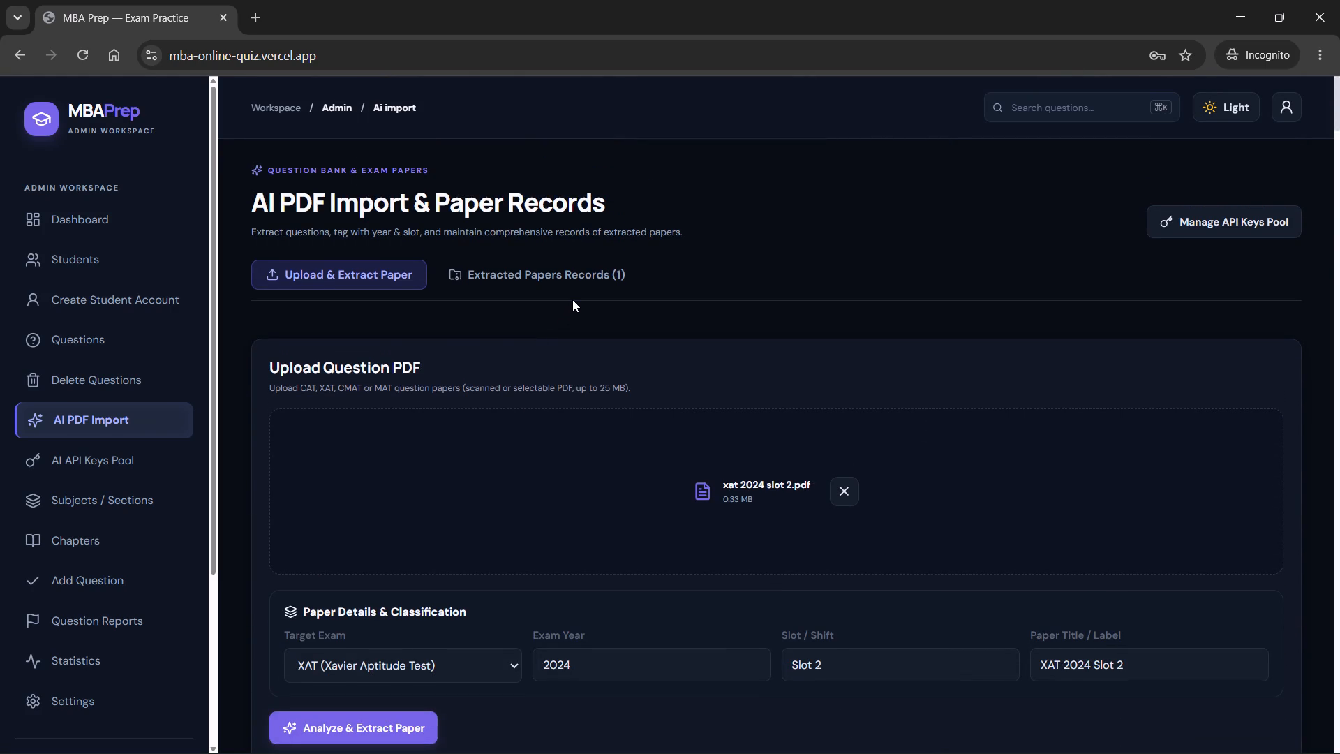
click(574, 289)
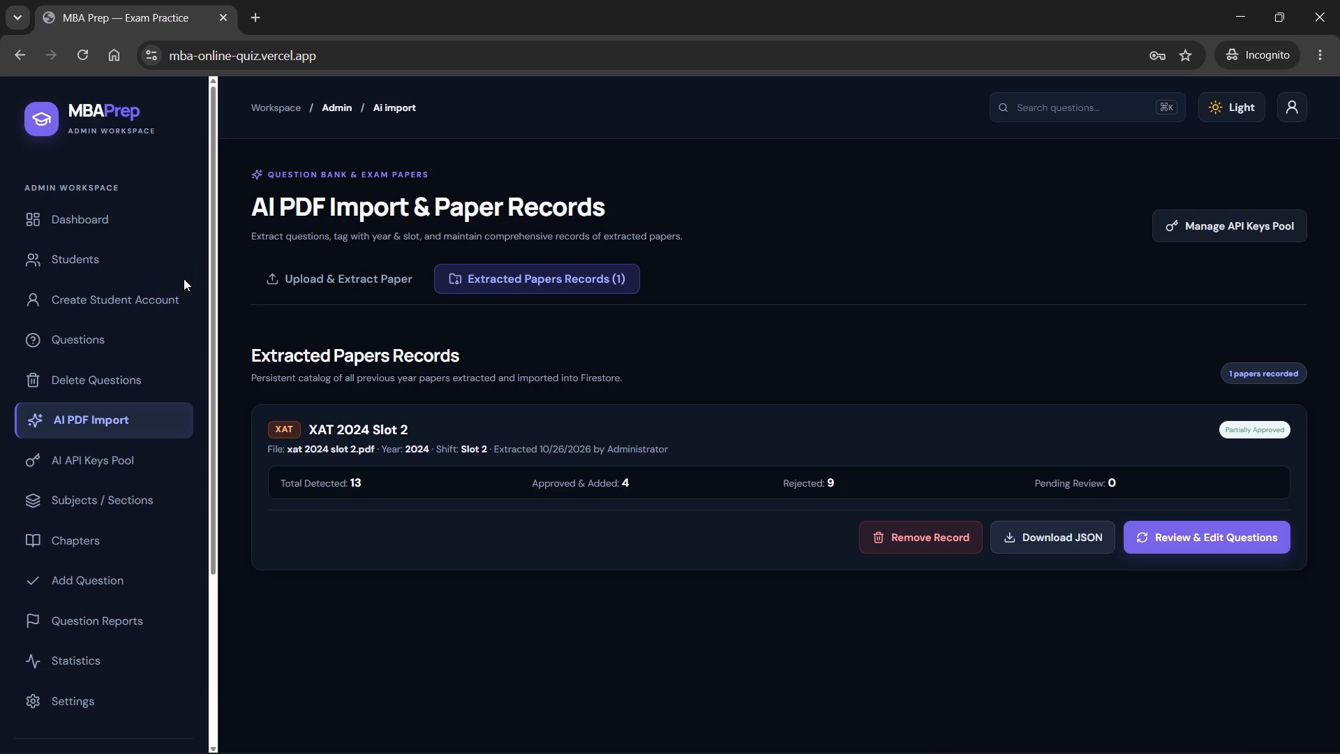
click(1203, 540)
Examine the reopened paper's Question 1 details, upload information and import summary.
scroll(904, 459, down, 7)
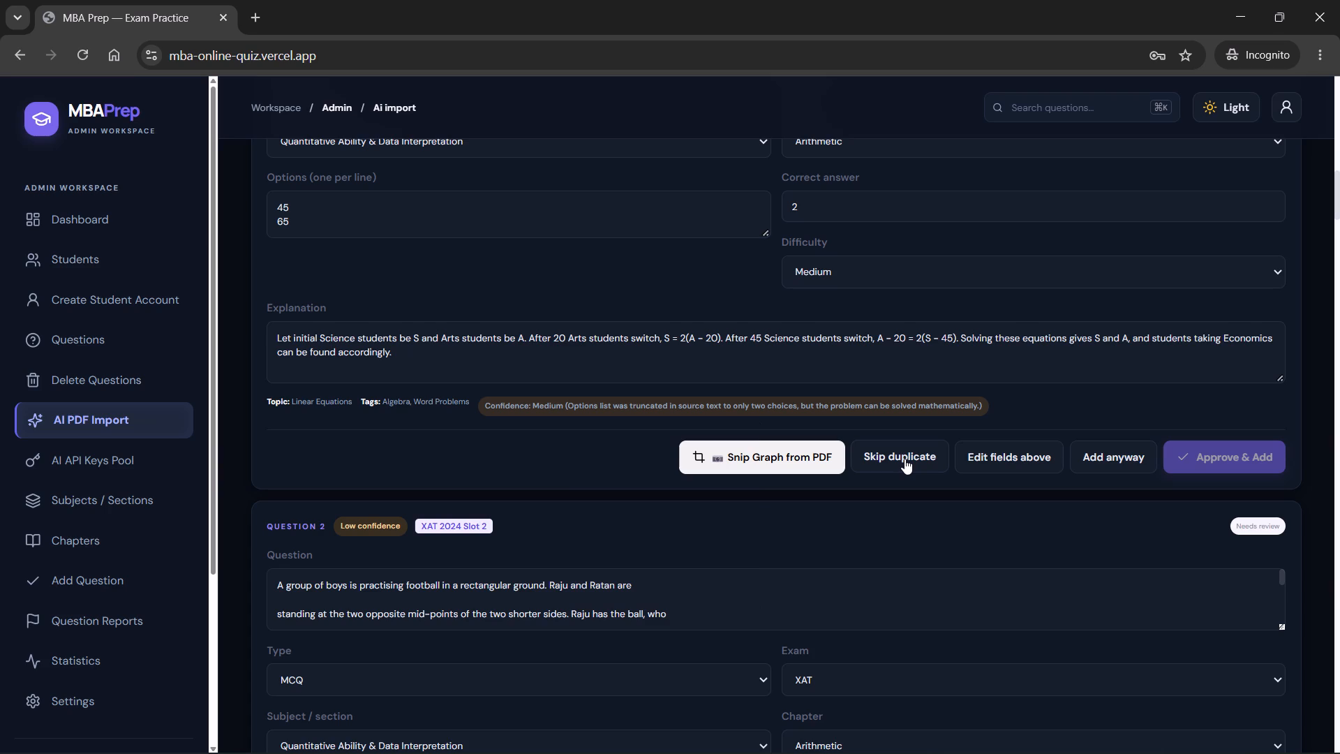
scroll(817, 343, up, 3)
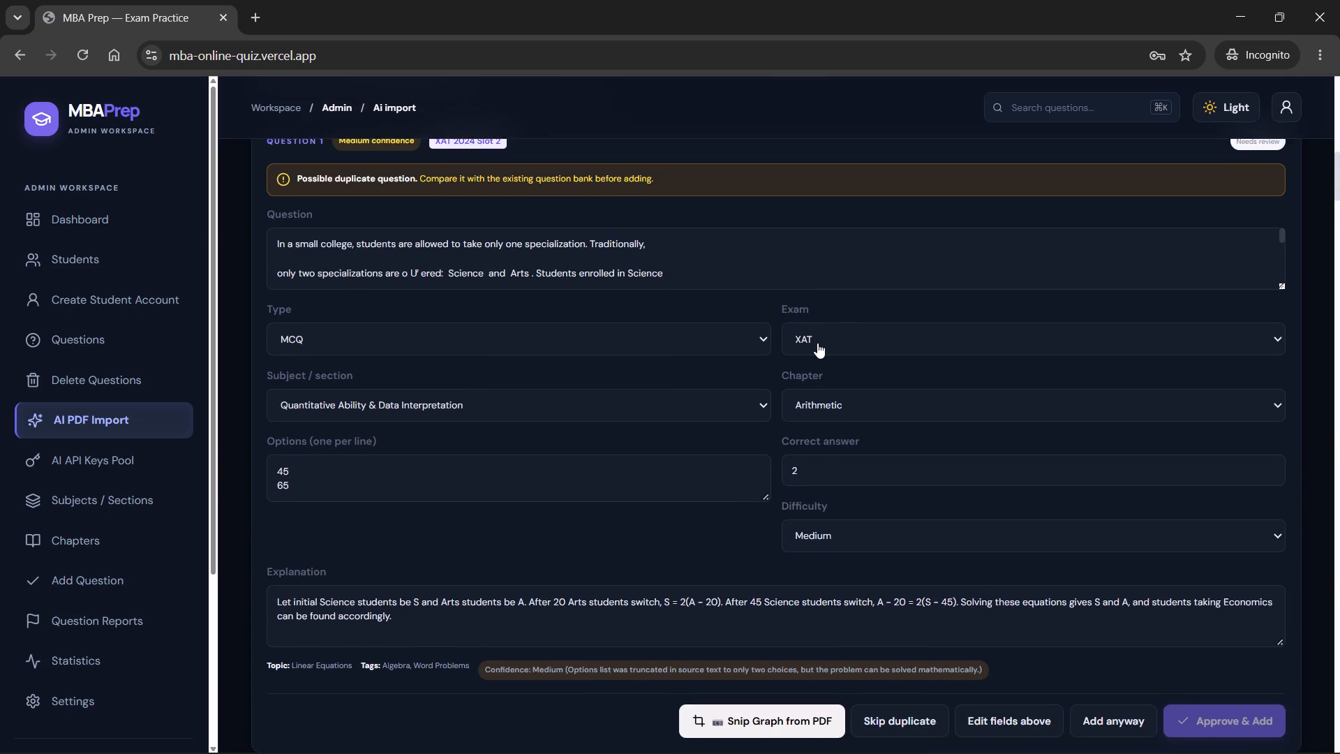
scroll(817, 343, up, 2)
scroll(745, 398, up, 4)
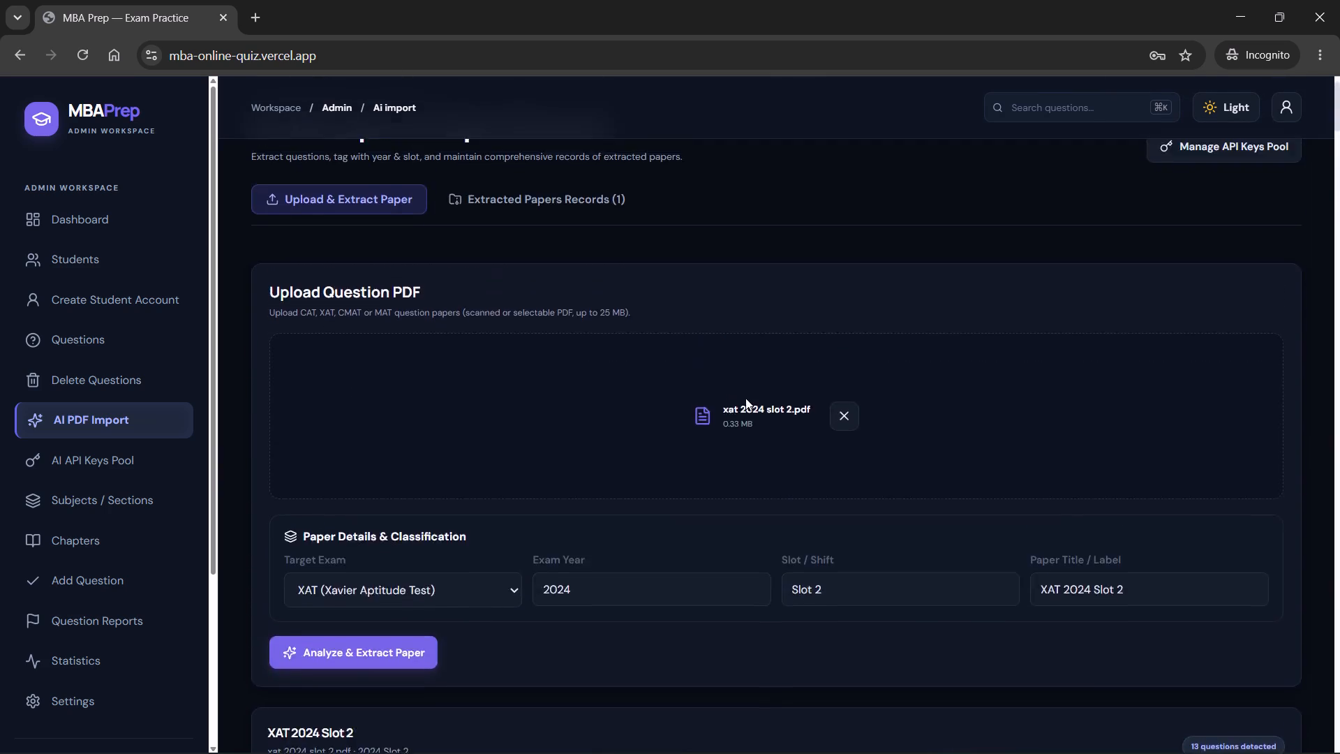
scroll(745, 398, down, 8)
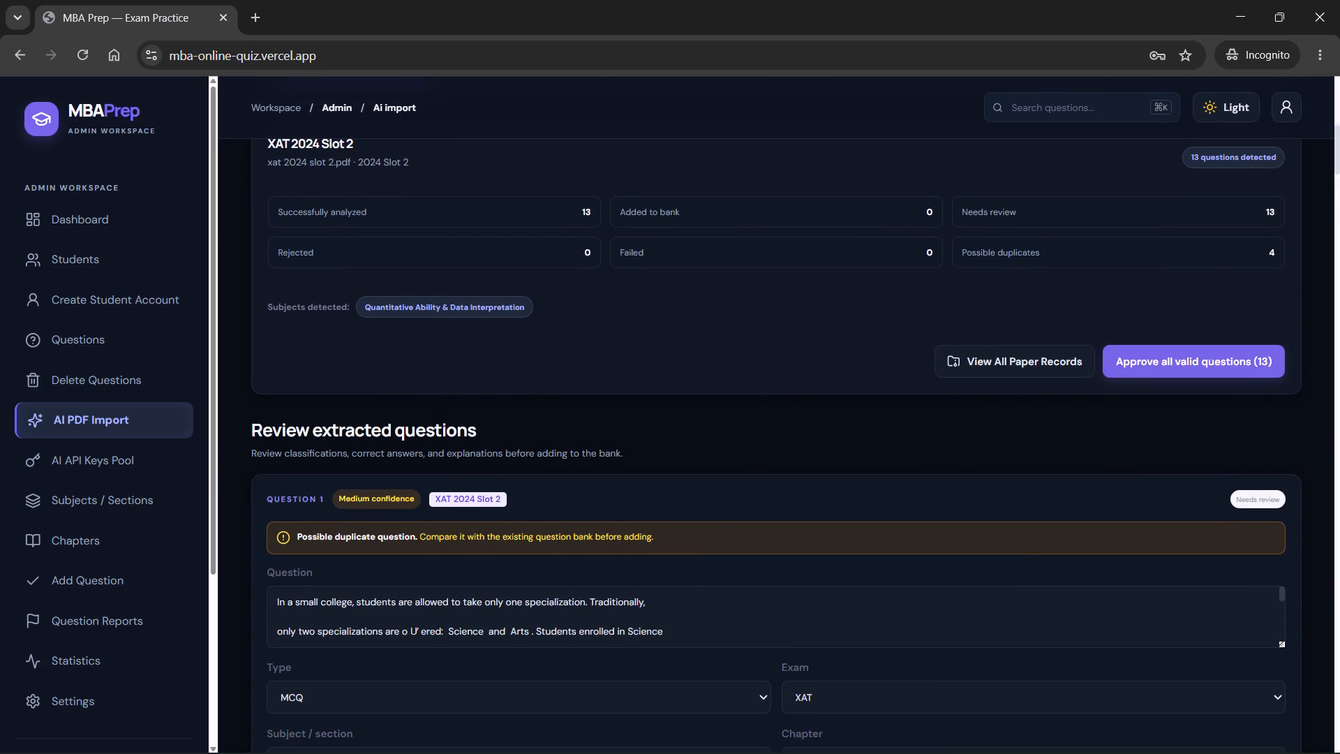
Read Question 1's full text, options, answer and explanation, and look over Question 2's fields.
click(667, 610)
scroll(667, 610, up, 4)
scroll(667, 610, down, 6)
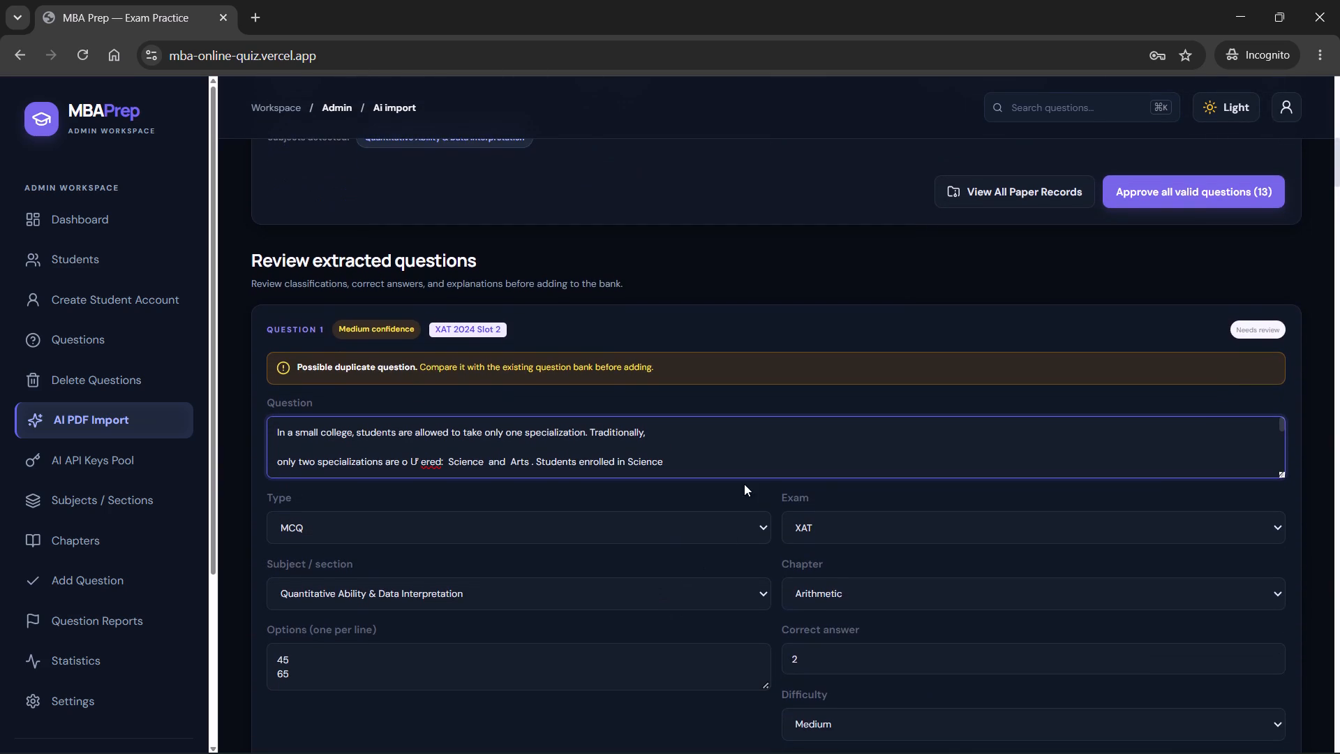
scroll(716, 480, down, 1)
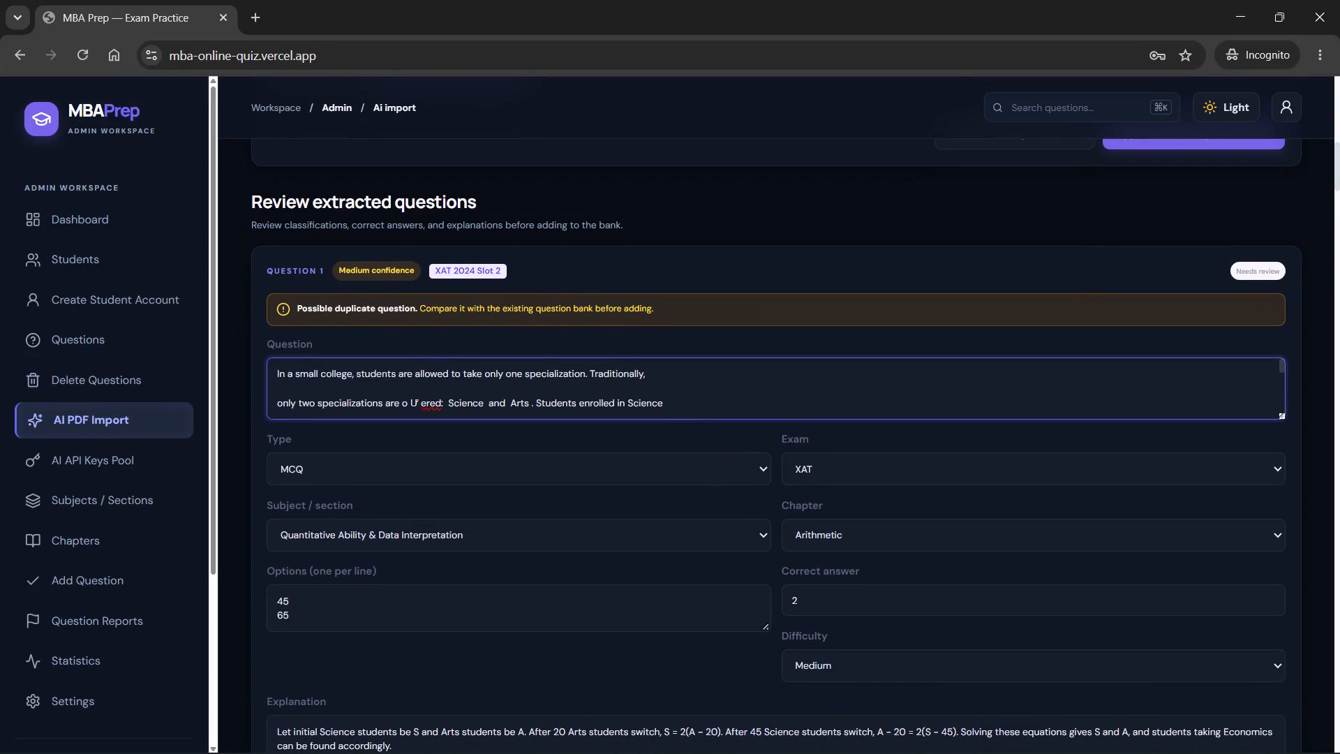
scroll(743, 404, down, 3)
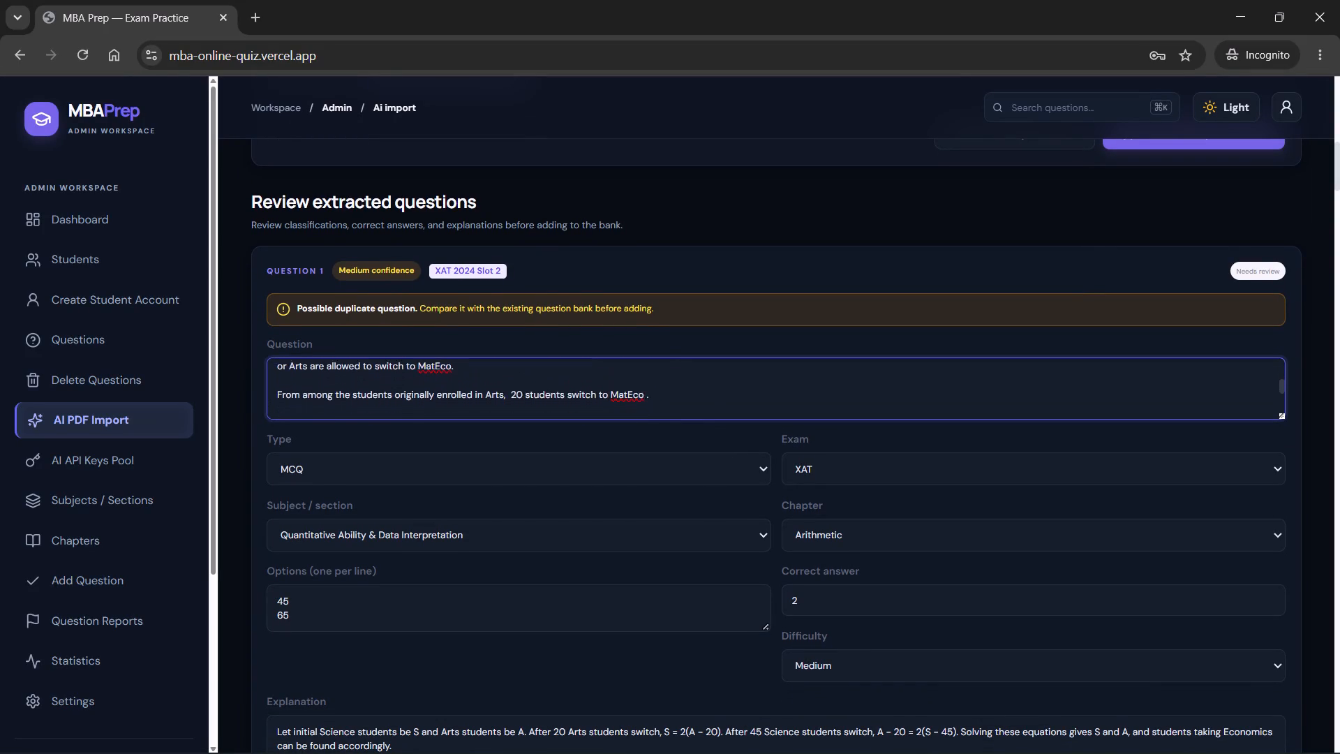
scroll(743, 404, down, 3)
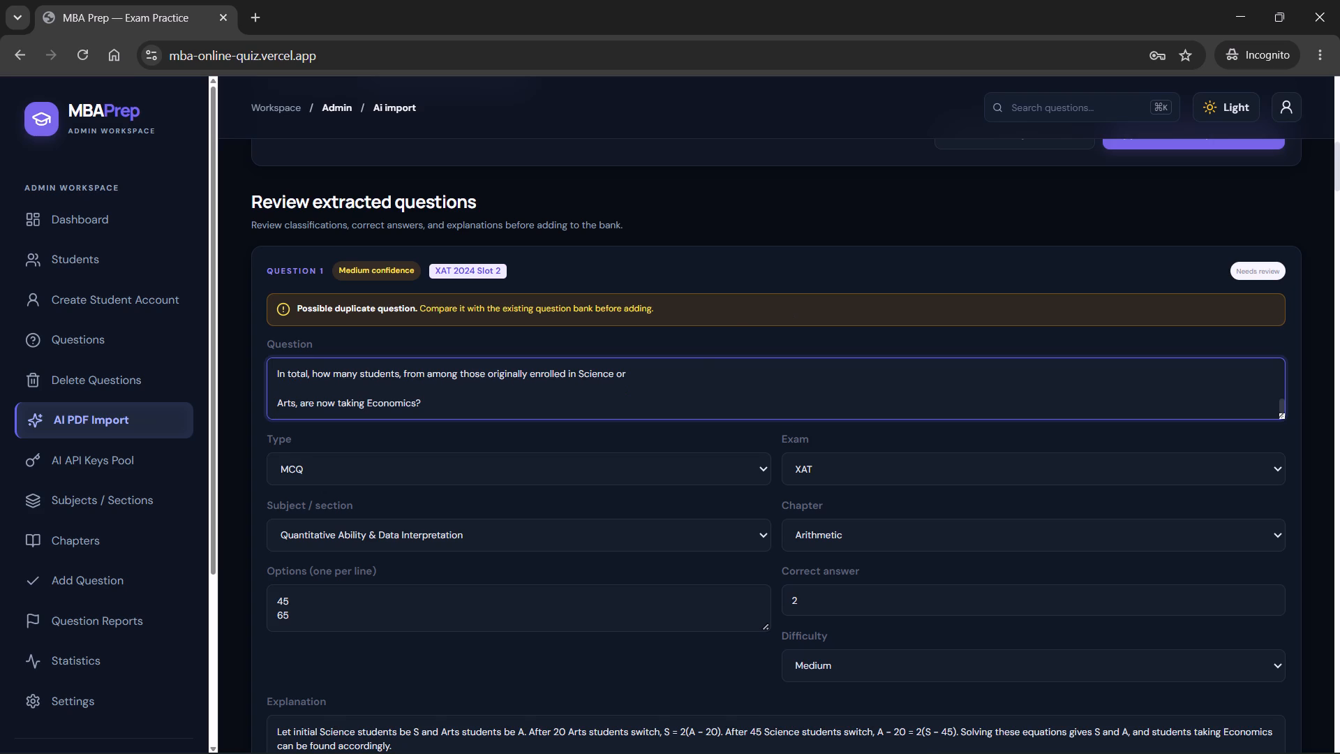
scroll(658, 385, down, 3)
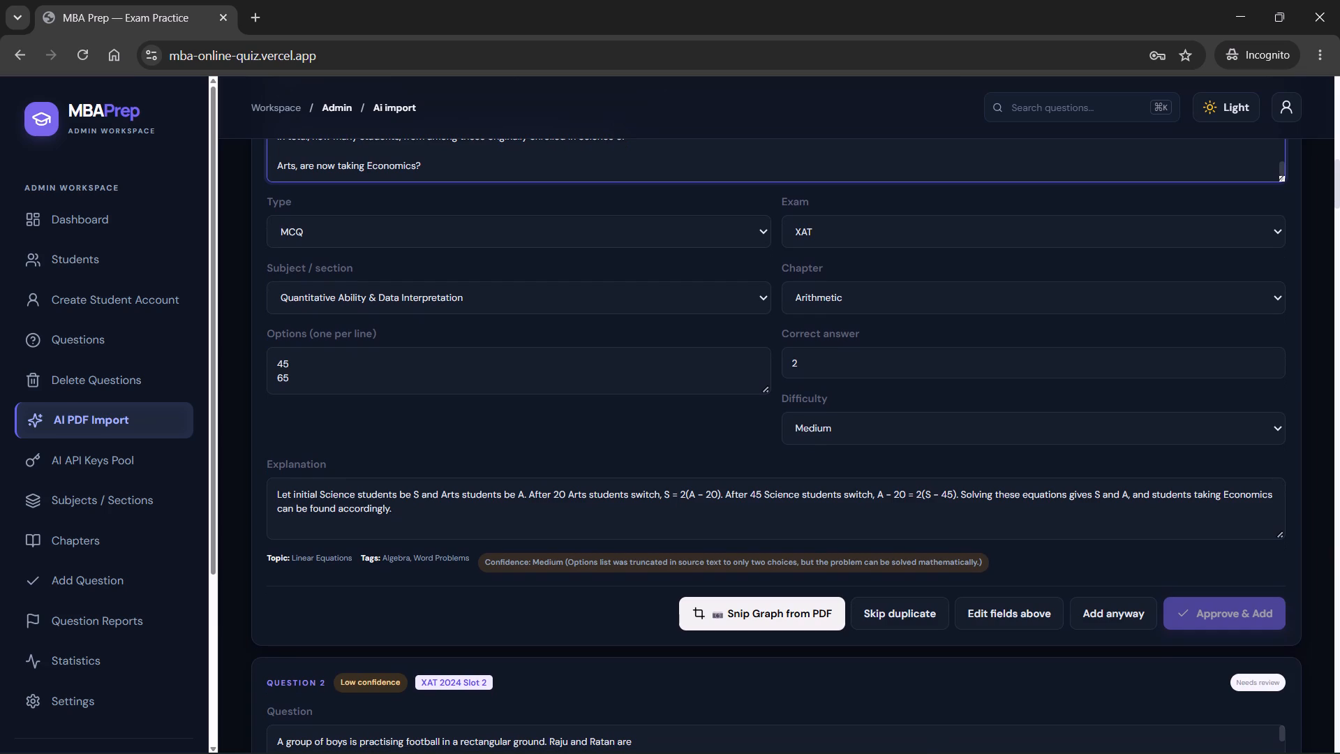
scroll(658, 385, down, 3)
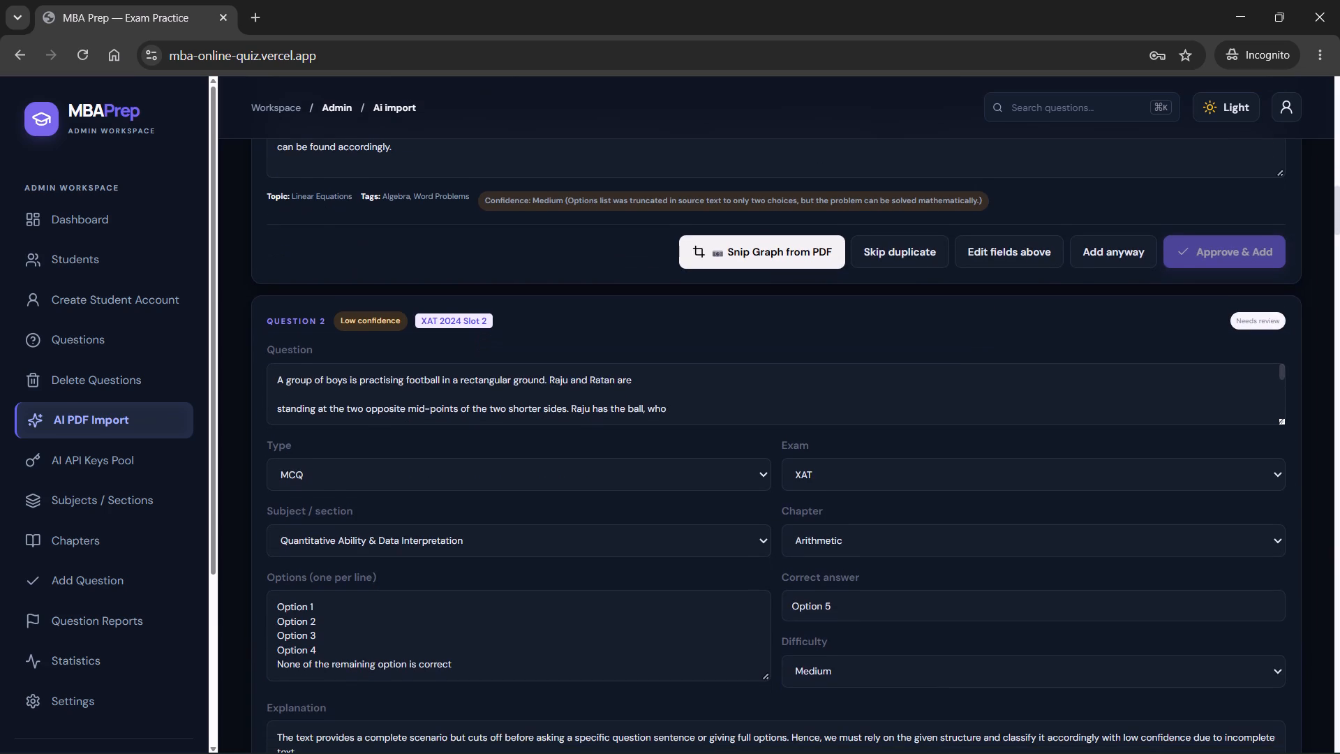
scroll(659, 361, down, 1)
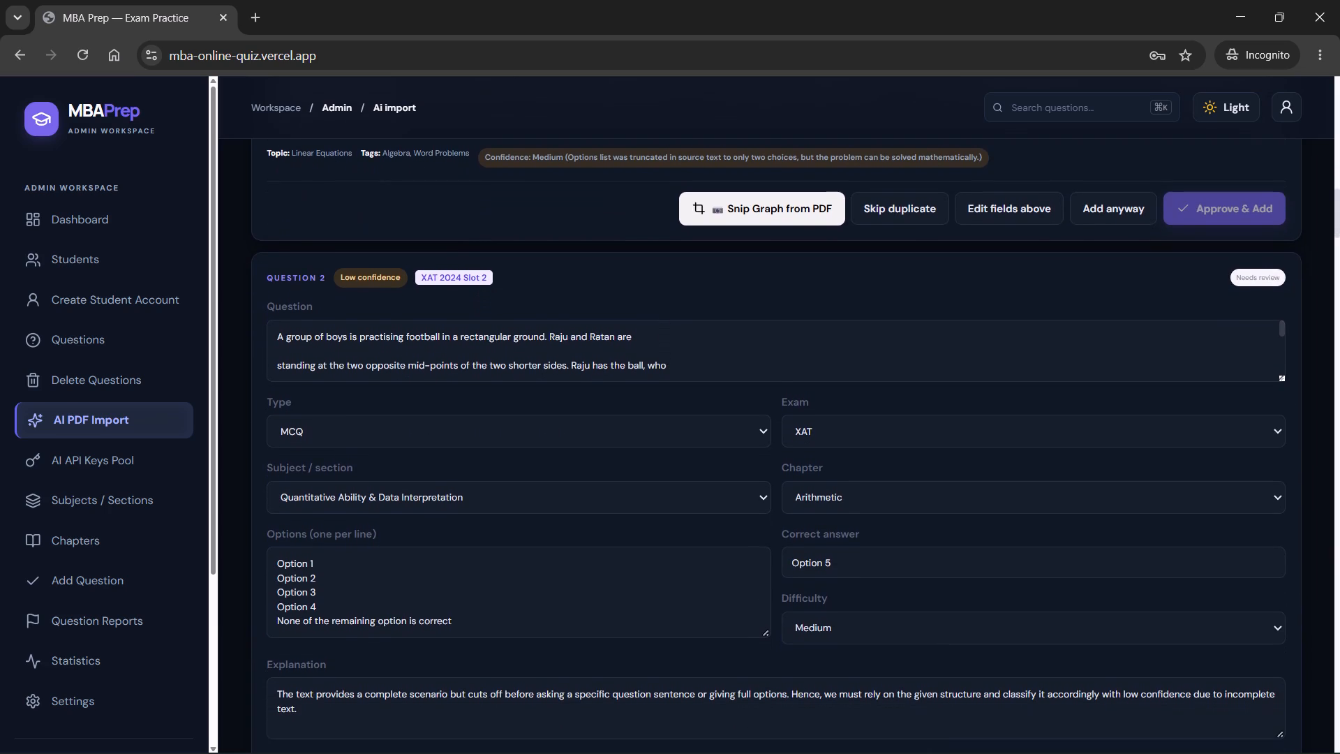
Switch to the Word source document and examine the cricket run-rate passage and Questions 23 to 25 with their options.
key(alt+Tab)
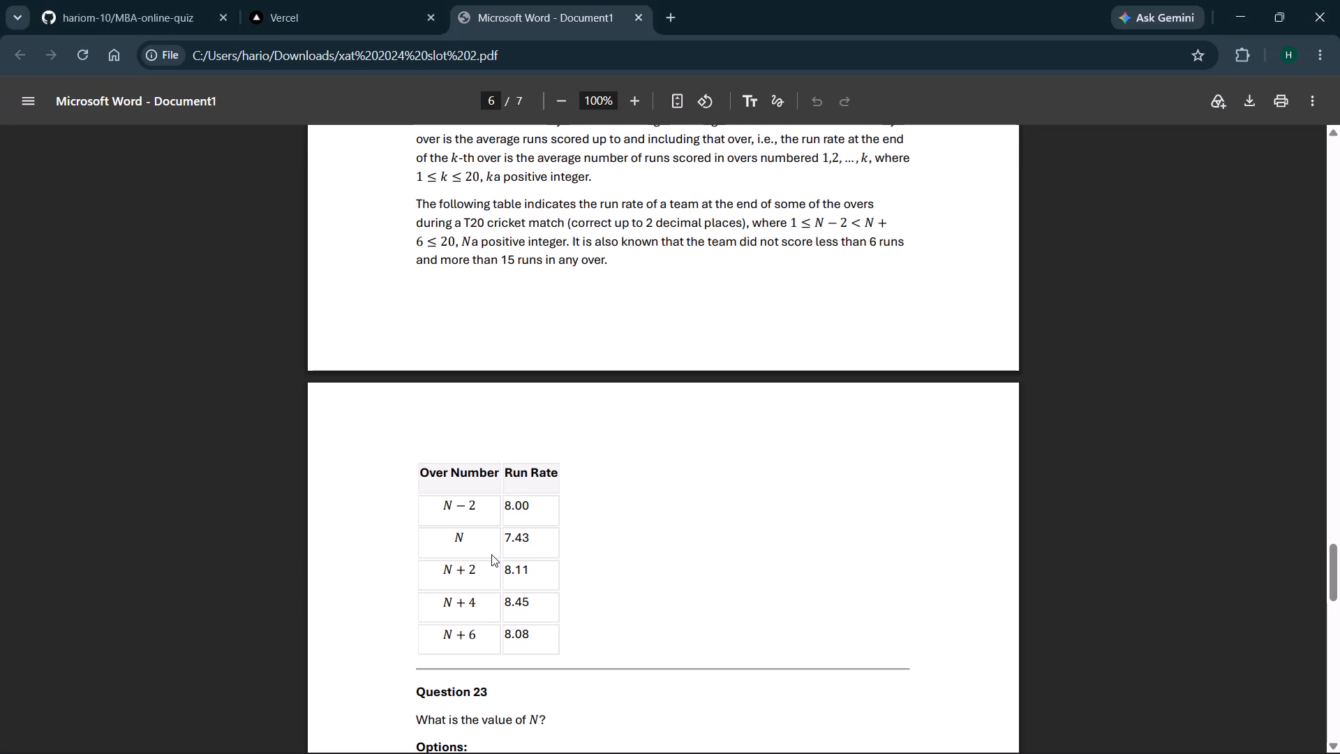
key(alt+Tab)
key(alt+Tab)
key(alt+Tab)
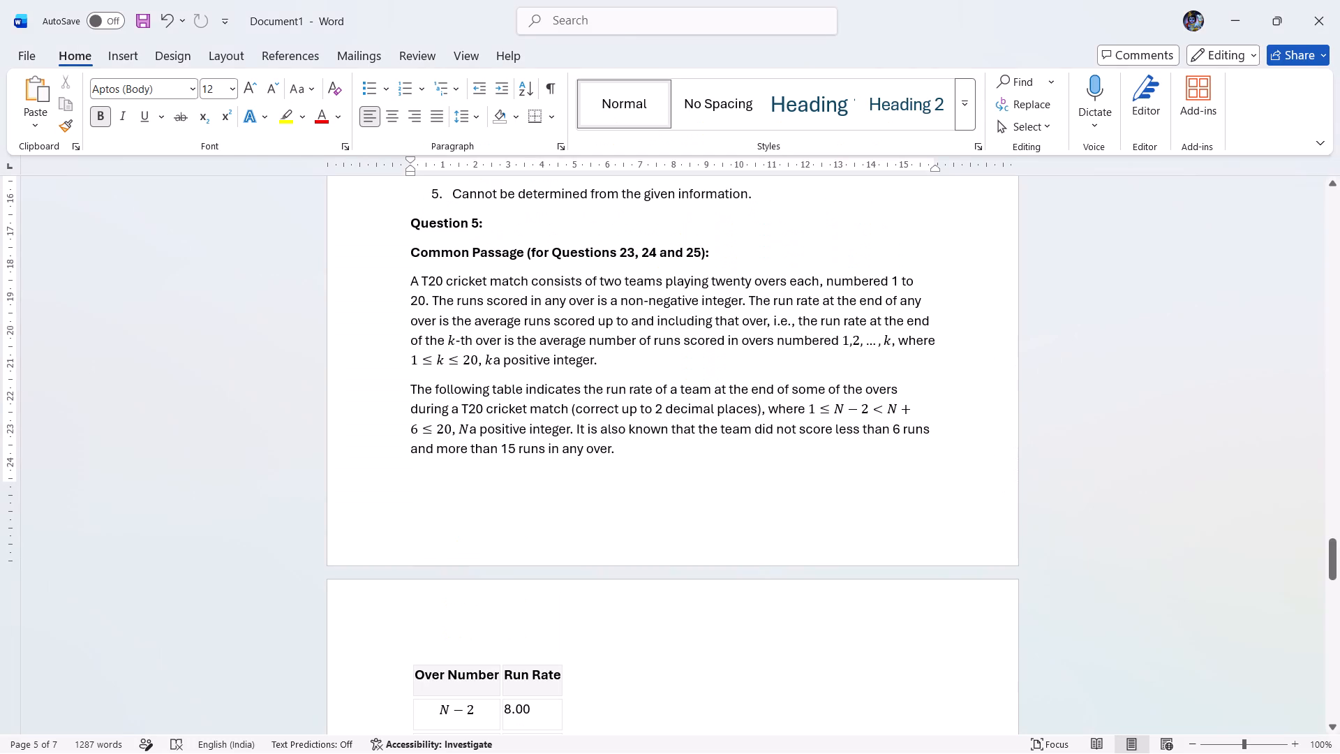
scroll(625, 468, down, 5)
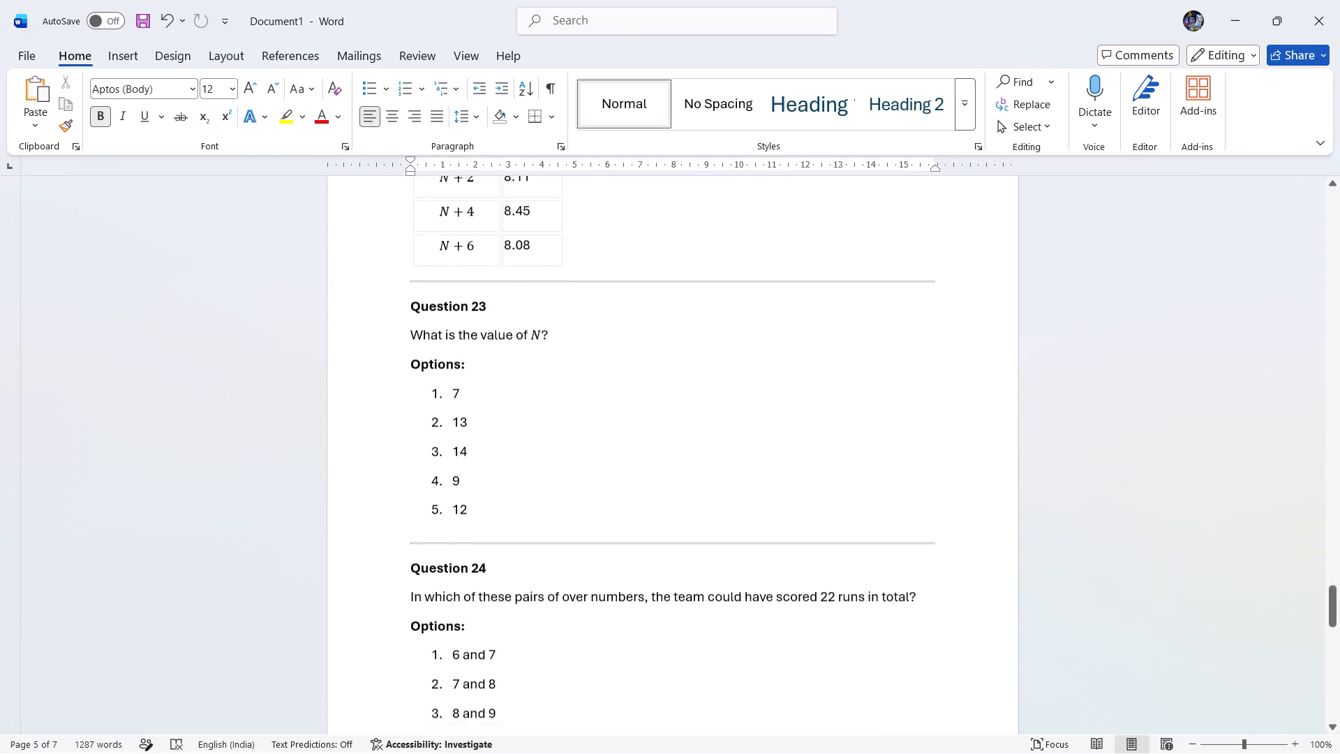
scroll(625, 468, down, 4)
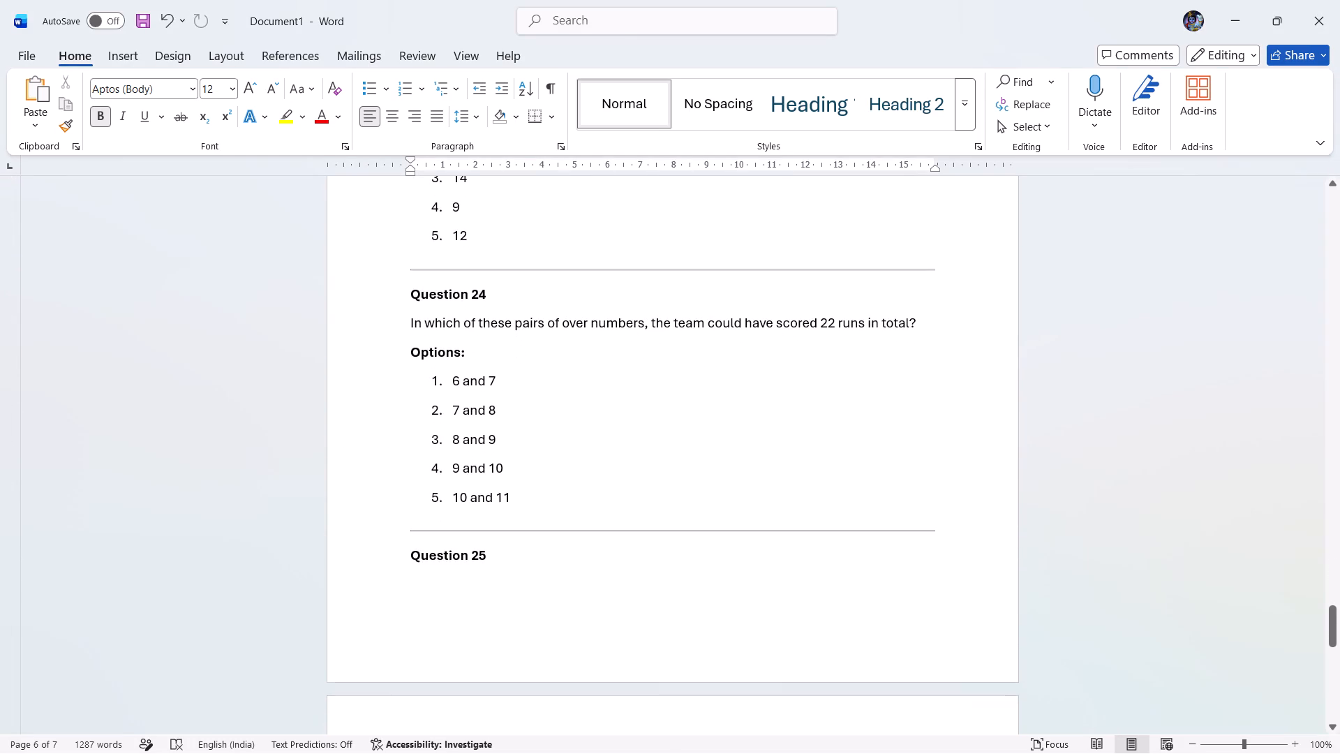
scroll(625, 468, down, 4)
Look back through the Word source document from Question 25 up to the Question 1 passage and options.
scroll(625, 468, up, 1)
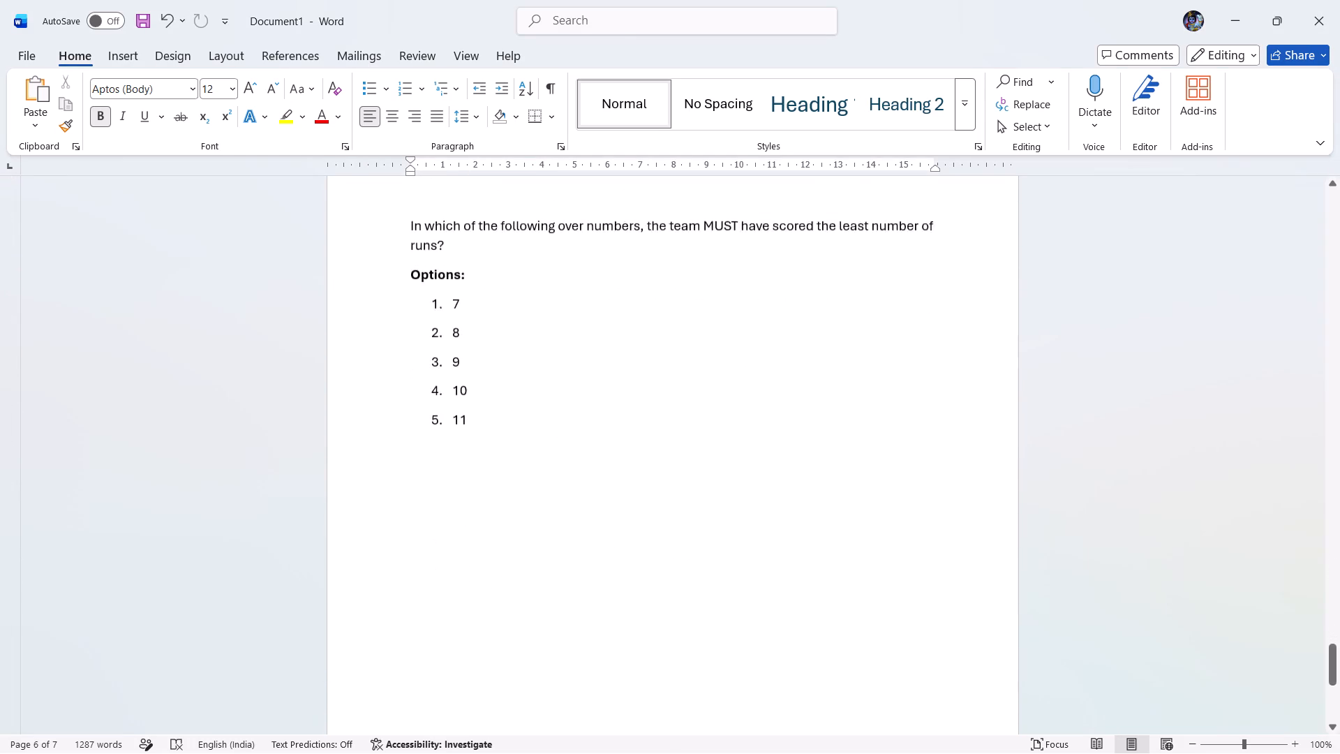
scroll(625, 468, up, 8)
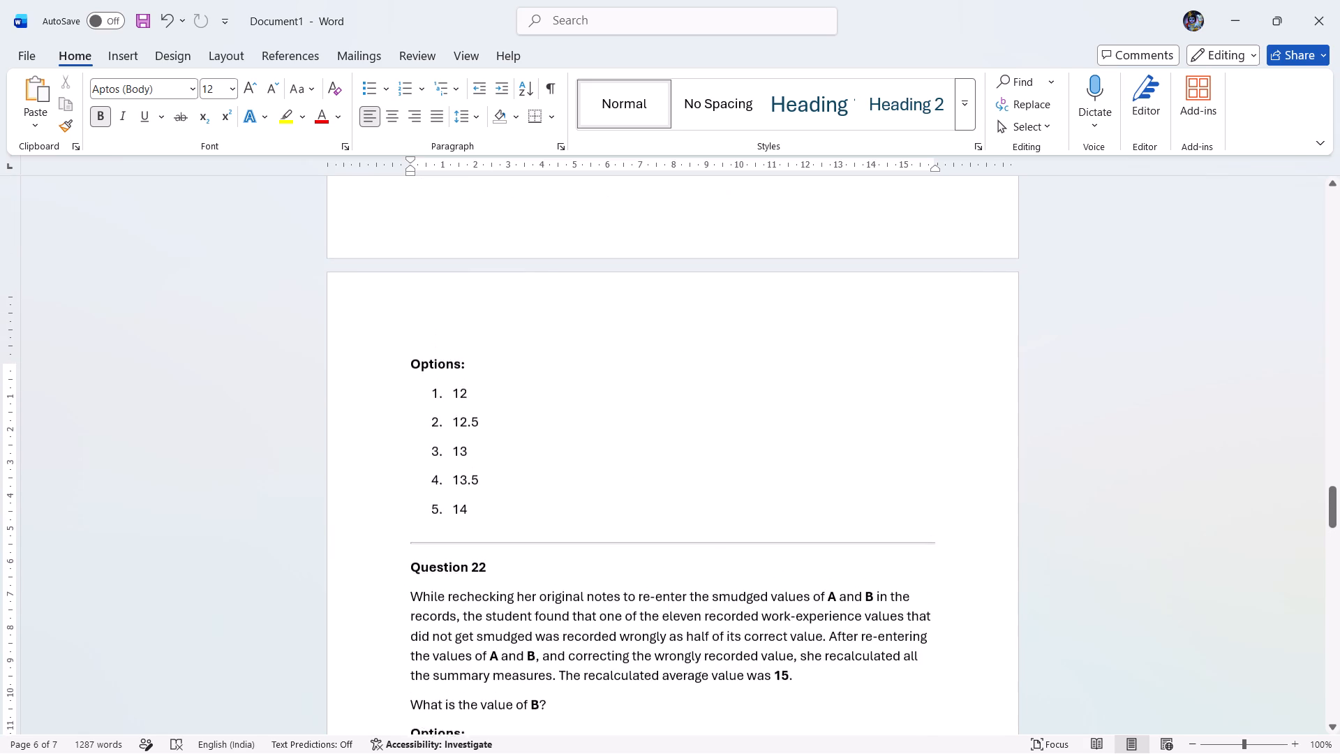
scroll(625, 468, up, 5)
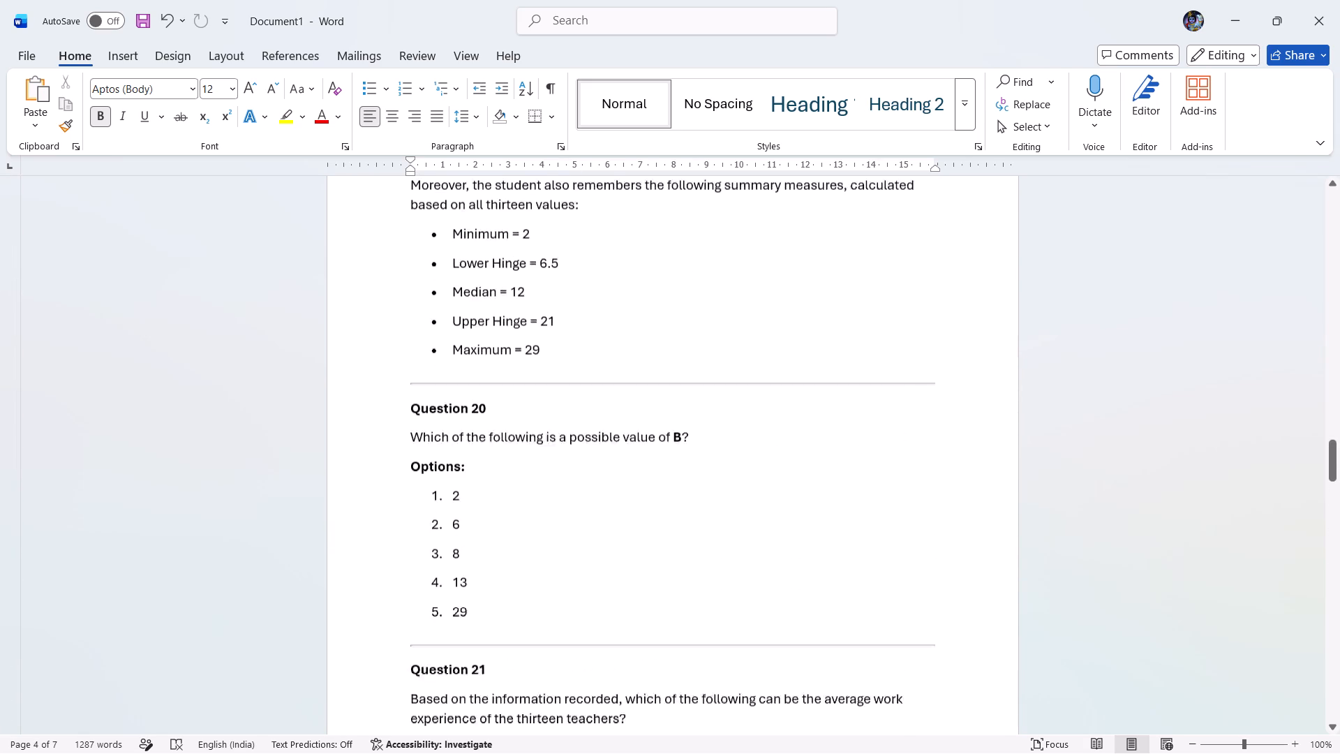
scroll(625, 468, up, 7)
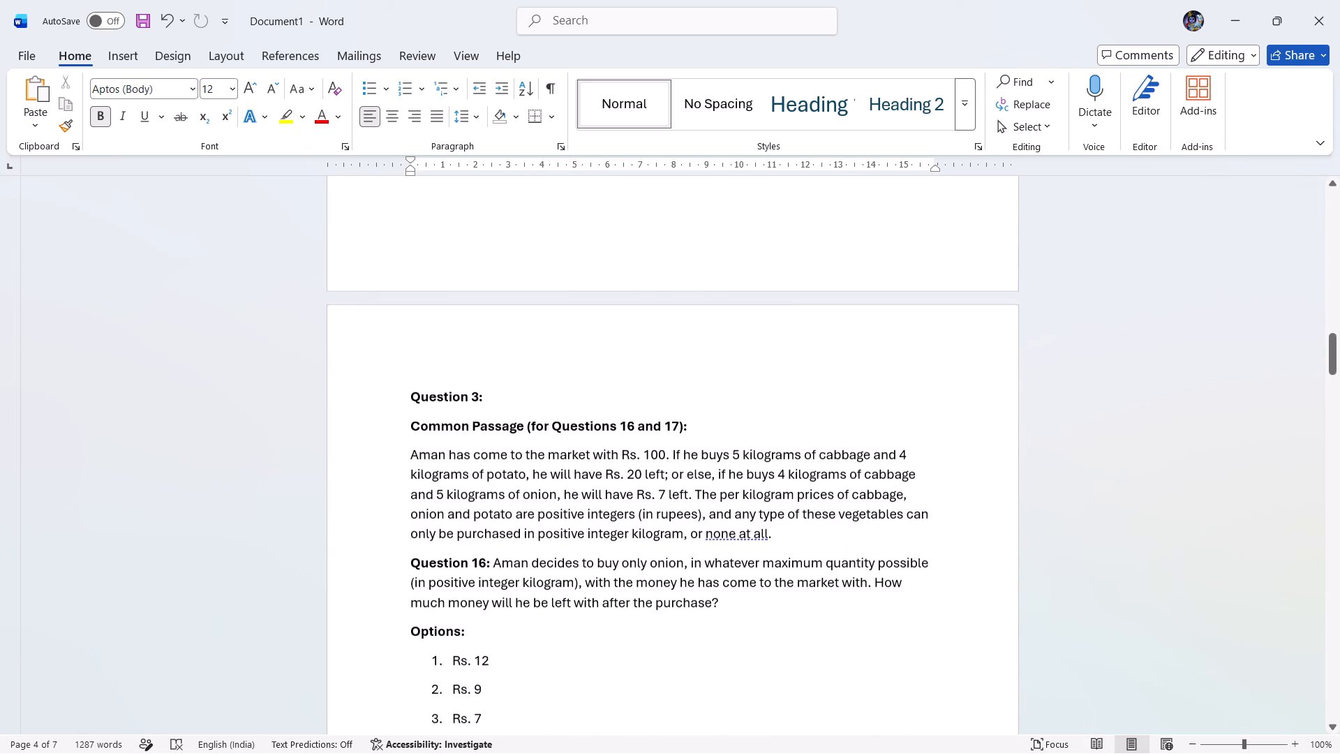
scroll(625, 468, up, 2)
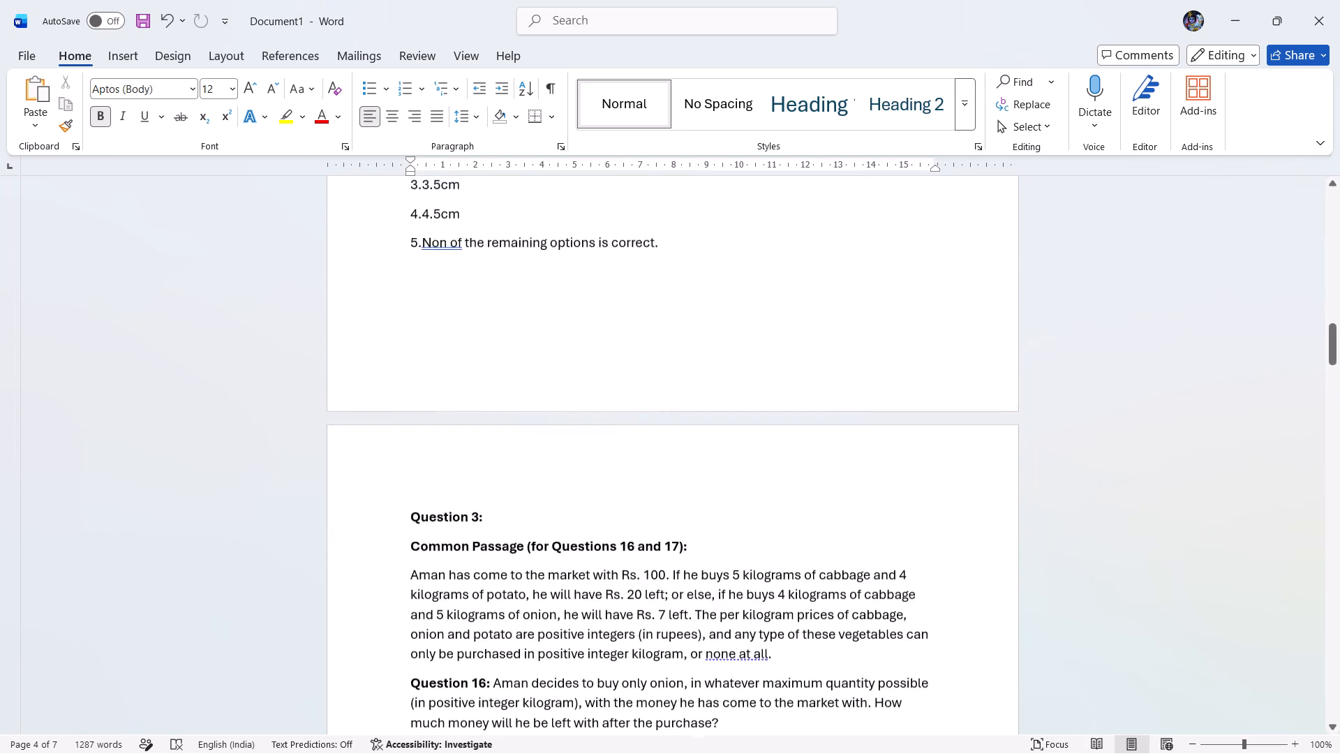
scroll(625, 468, up, 5)
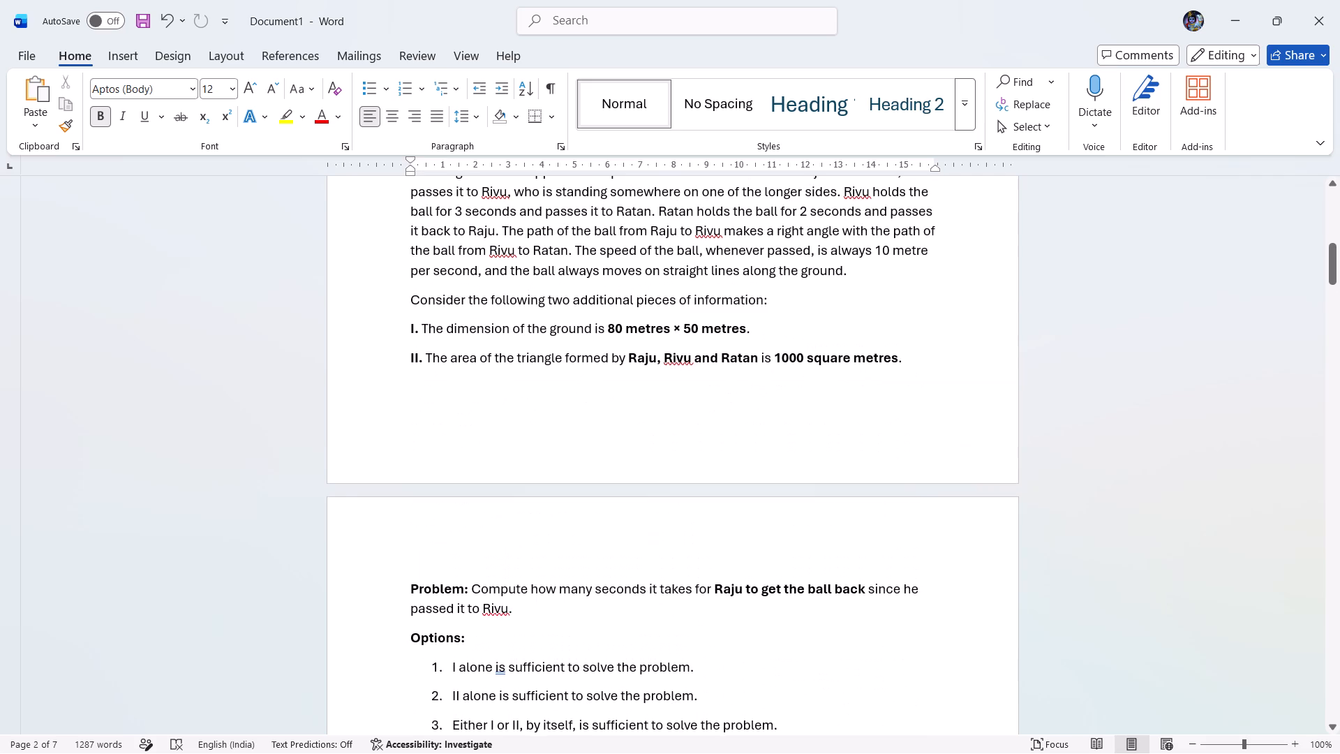
scroll(625, 468, up, 4)
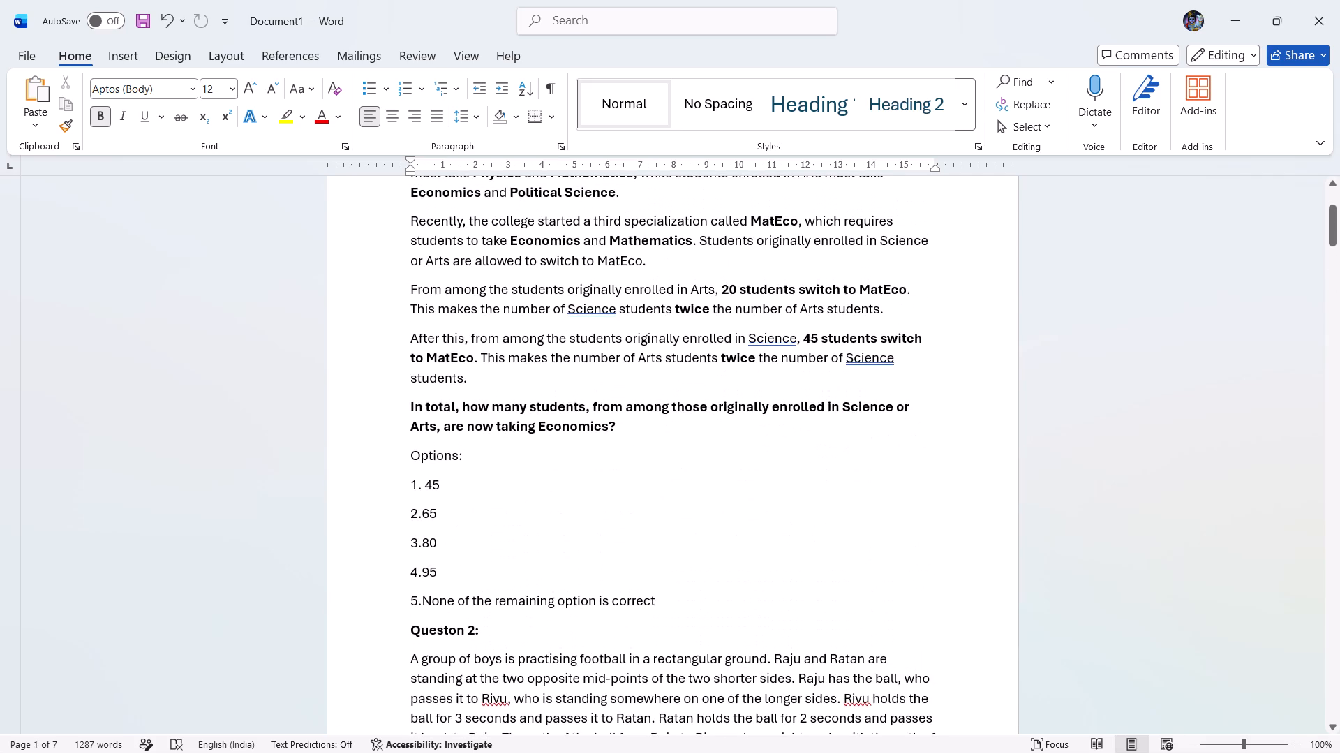
scroll(578, 482, up, 4)
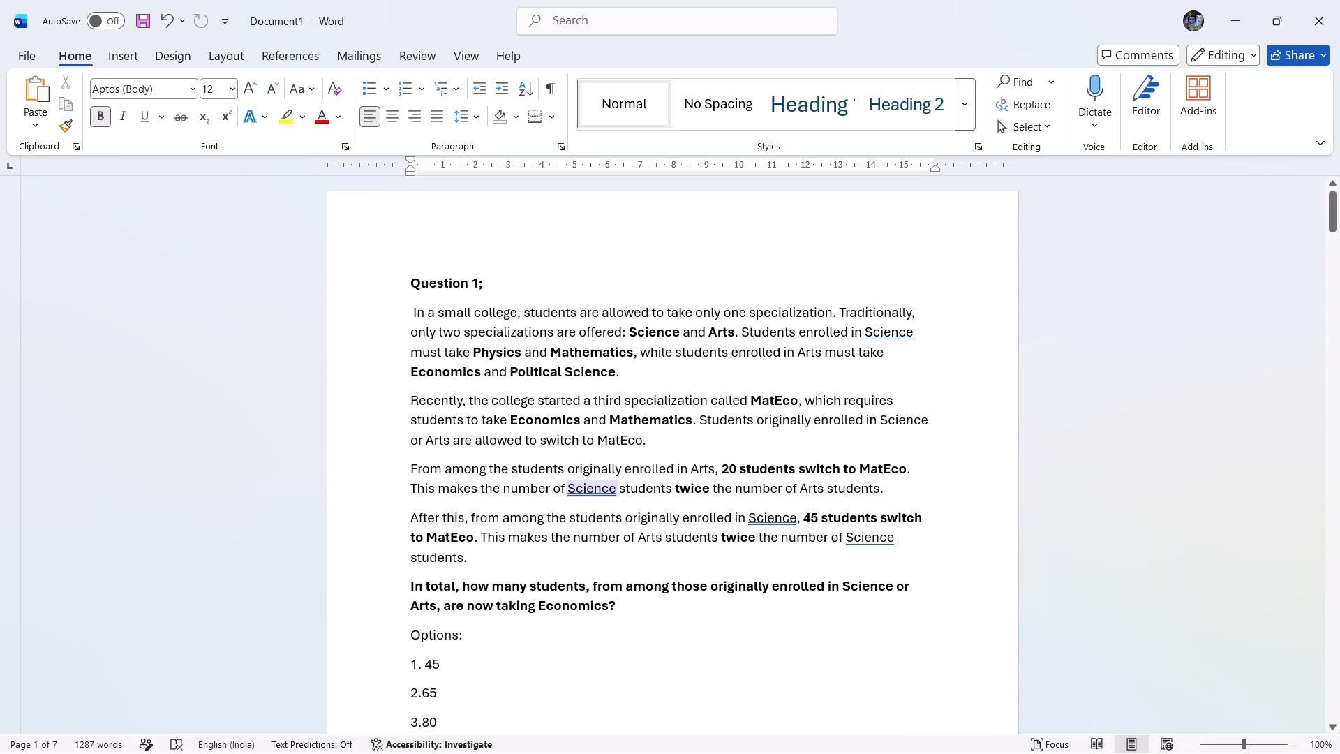
Switch to the MBA Prep site and reread the extracted Question 1 text from its last lines back to its beginning.
key(alt+Tab)
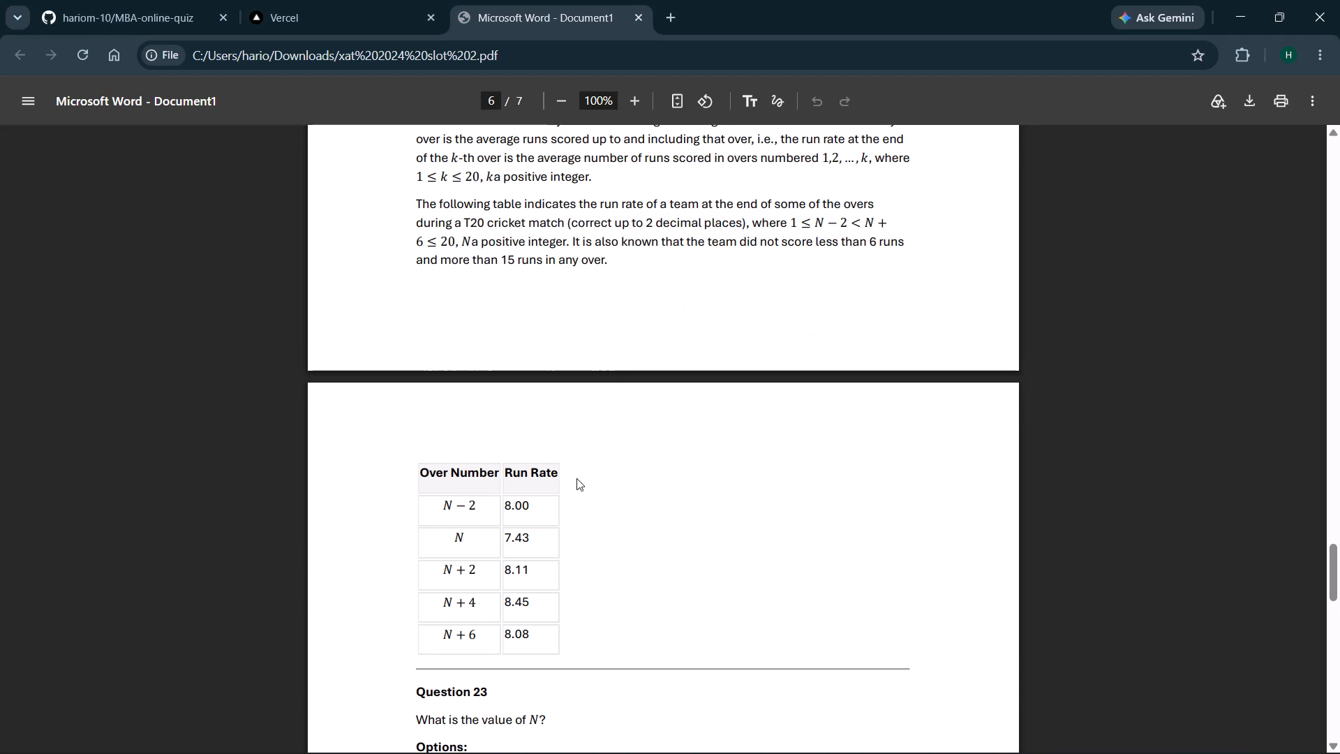
key(alt+Tab)
key(alt+Tab)
scroll(570, 470, up, 16)
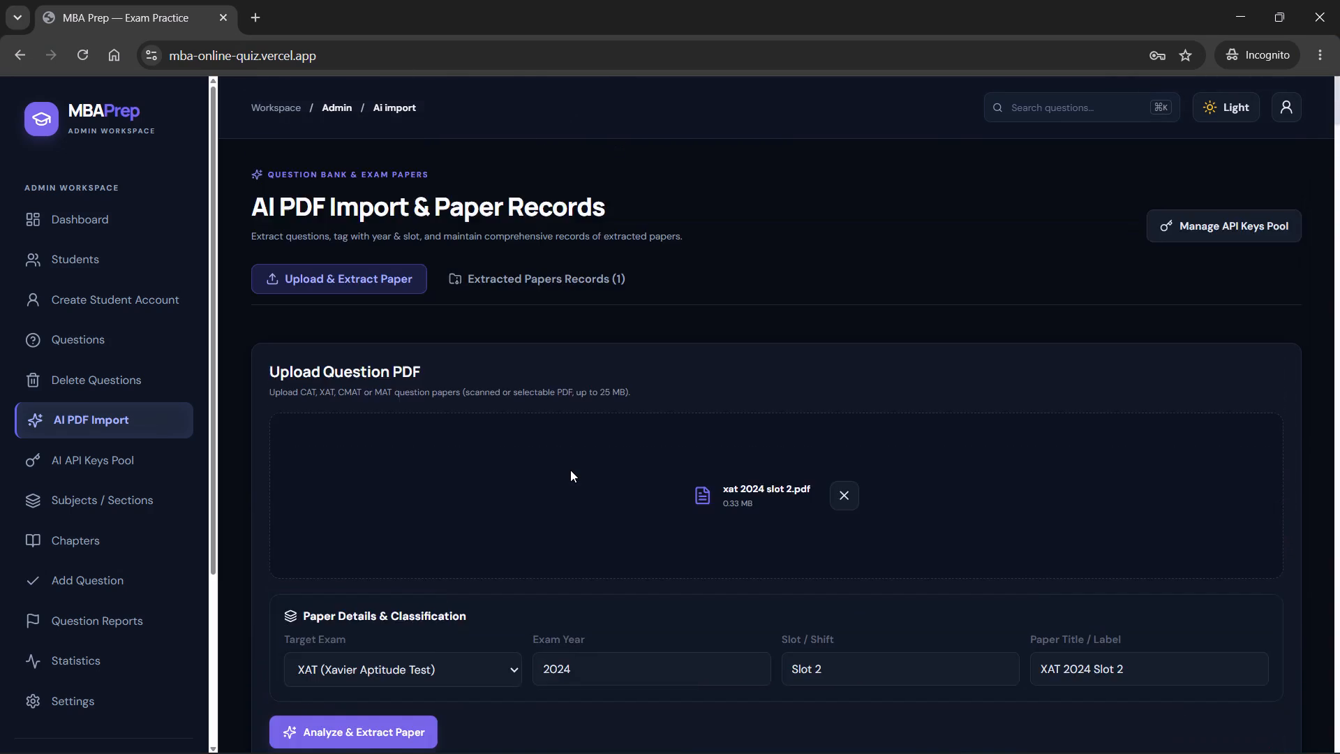
scroll(570, 470, down, 8)
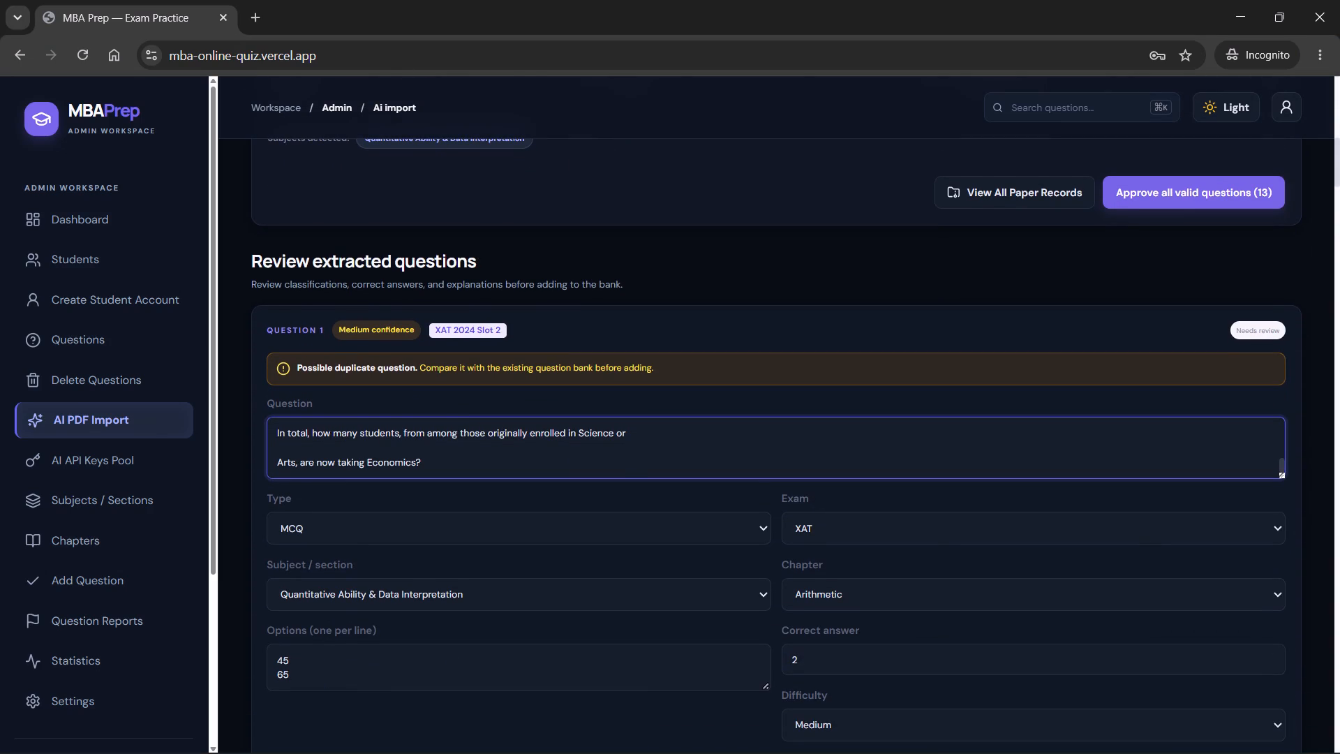
scroll(609, 437, up, 2)
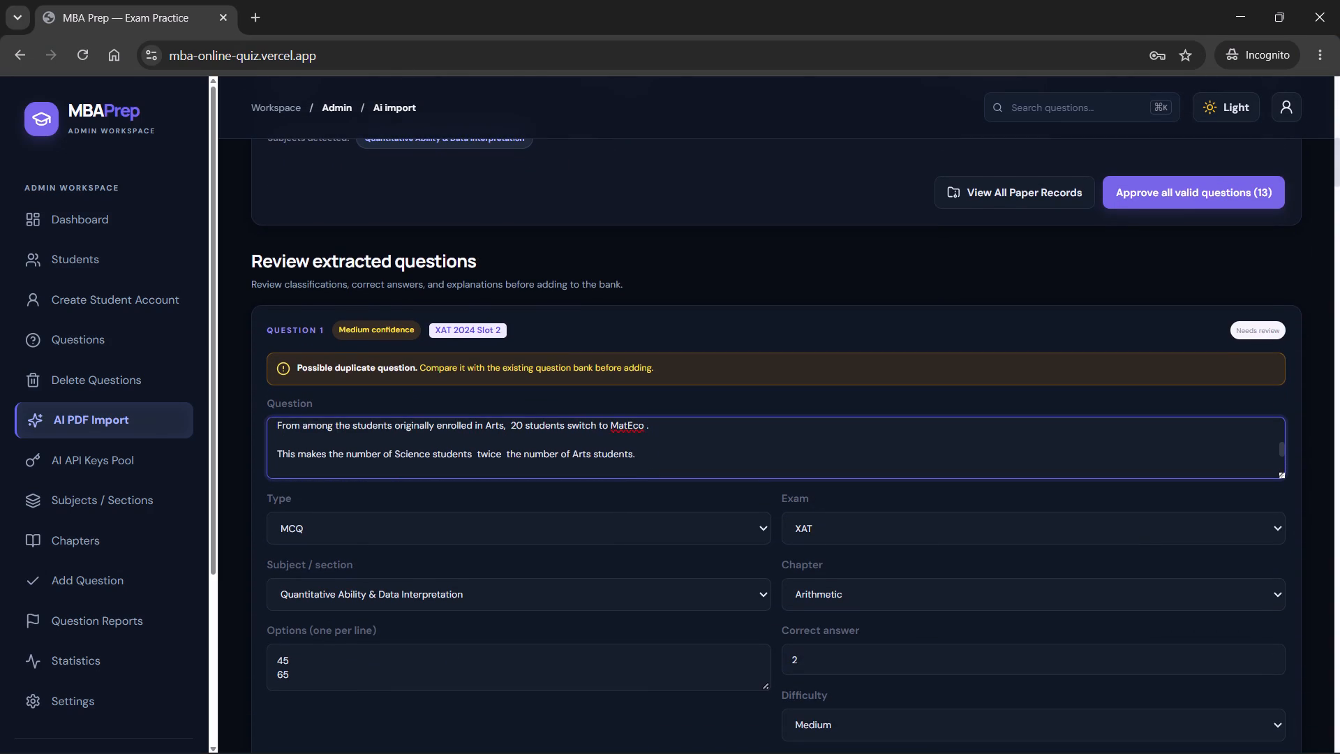
scroll(634, 456, up, 3)
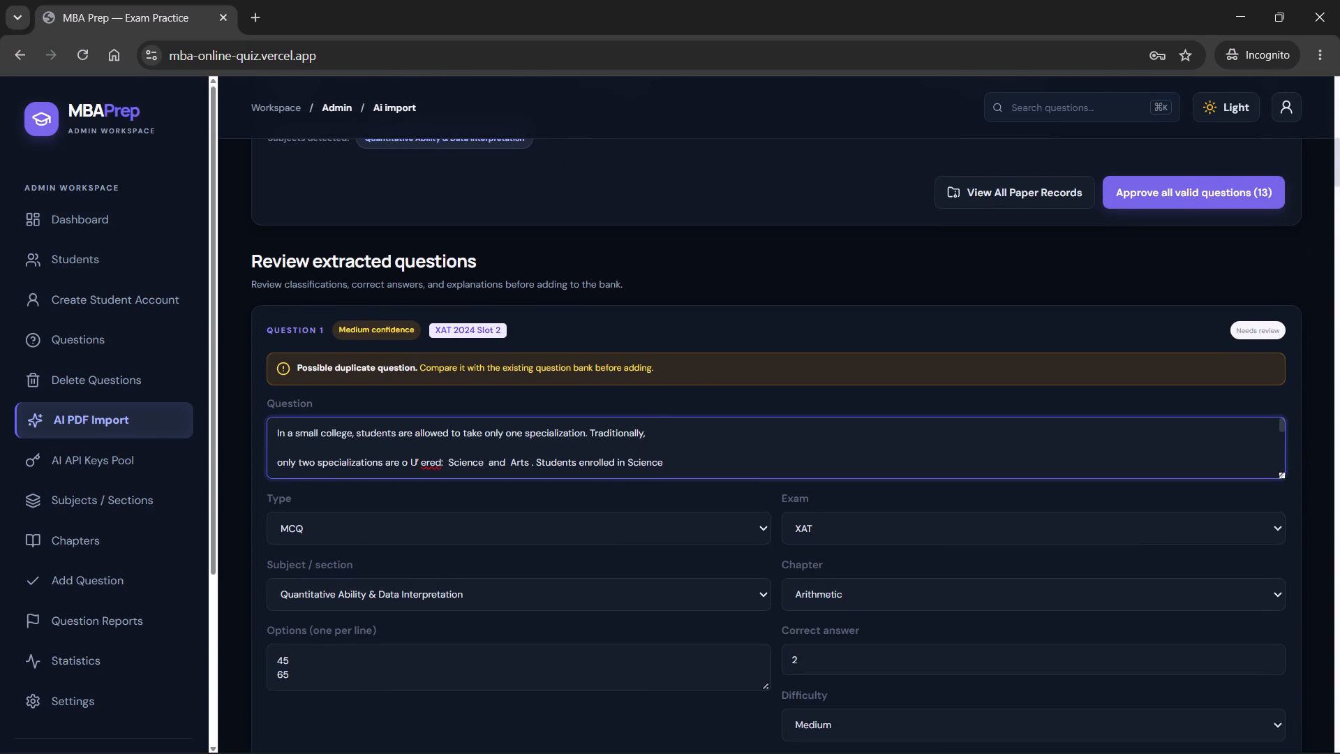
scroll(712, 332, down, 2)
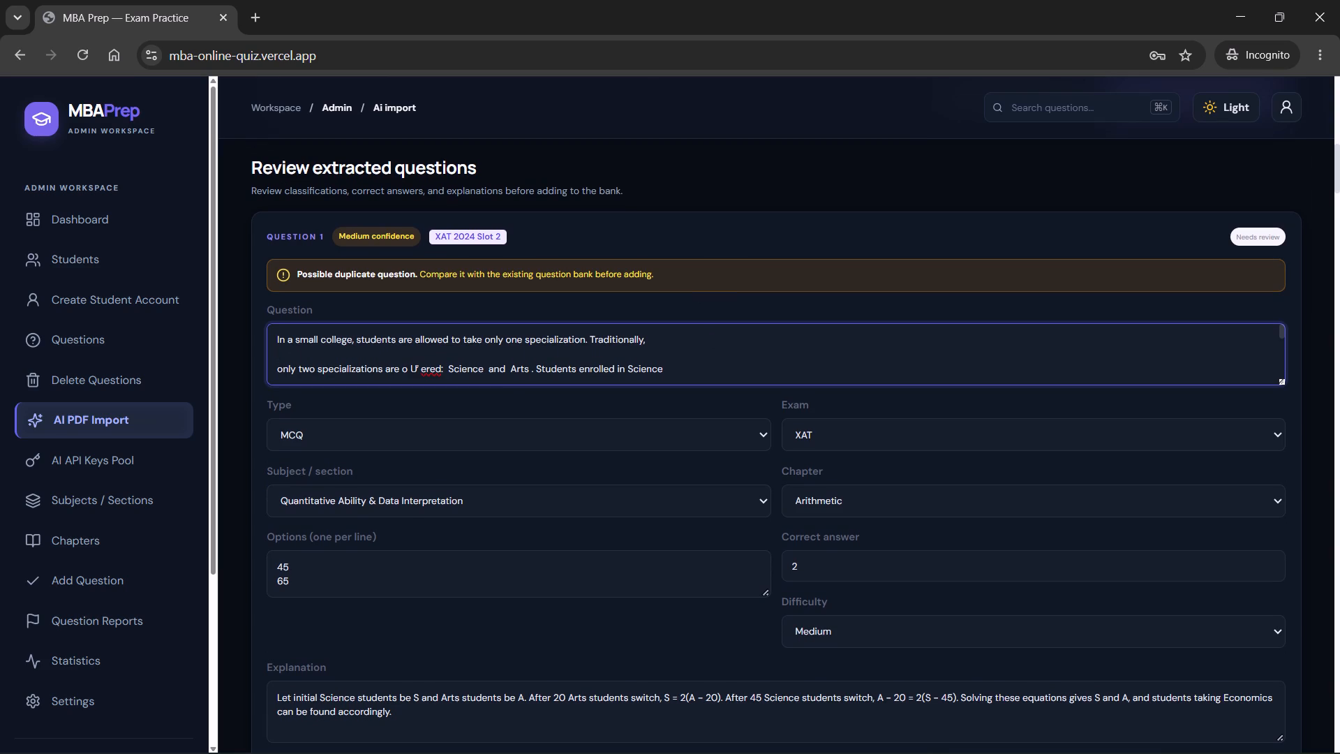
Compare Question 1's wording and options in the Word document with the extracted fields on the MBA Prep site.
key(alt+Tab)
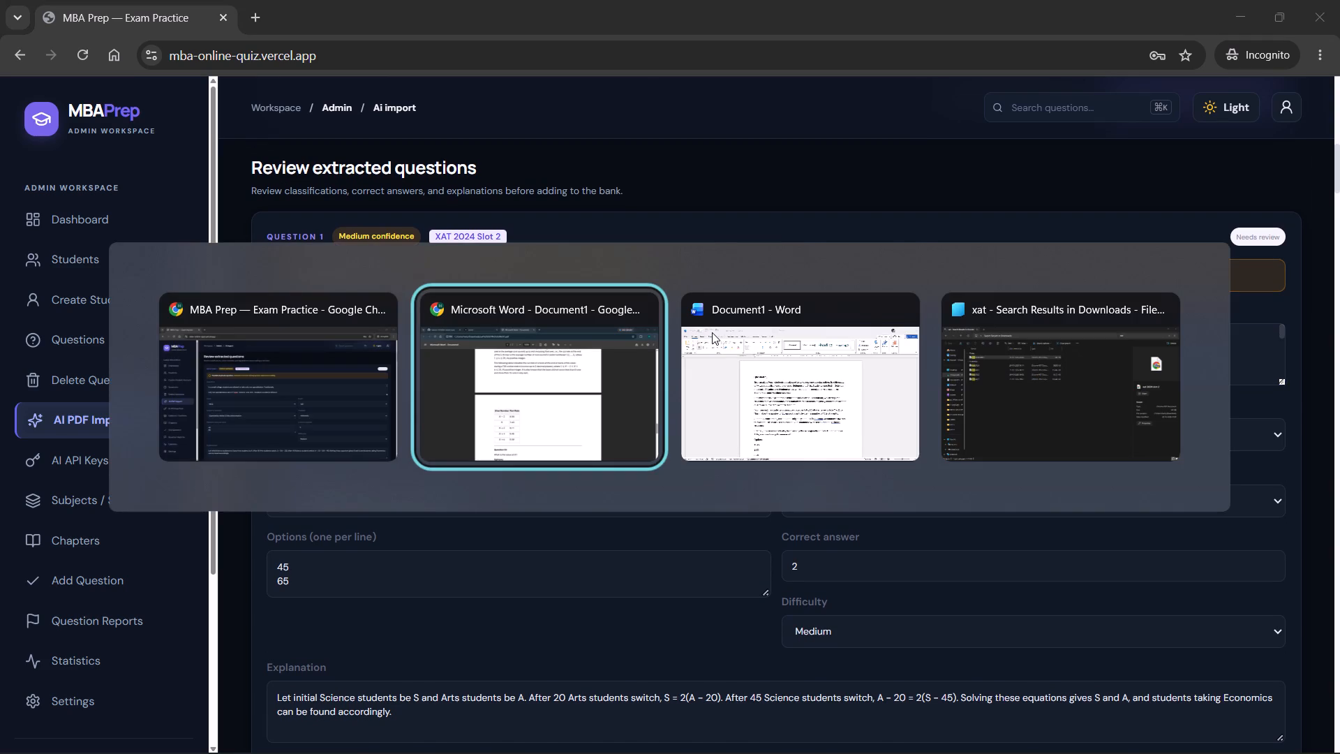
key(alt+Tab)
key(alt+Tab)
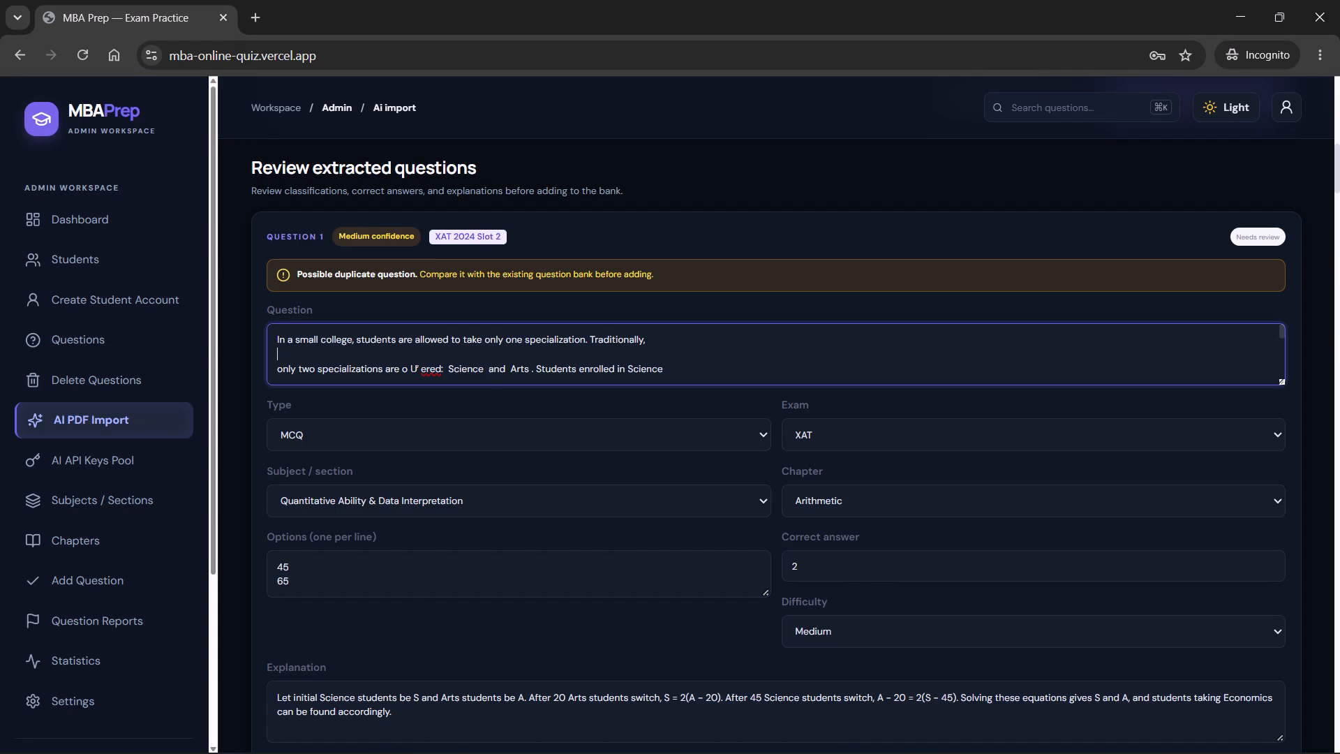
key(alt+Tab)
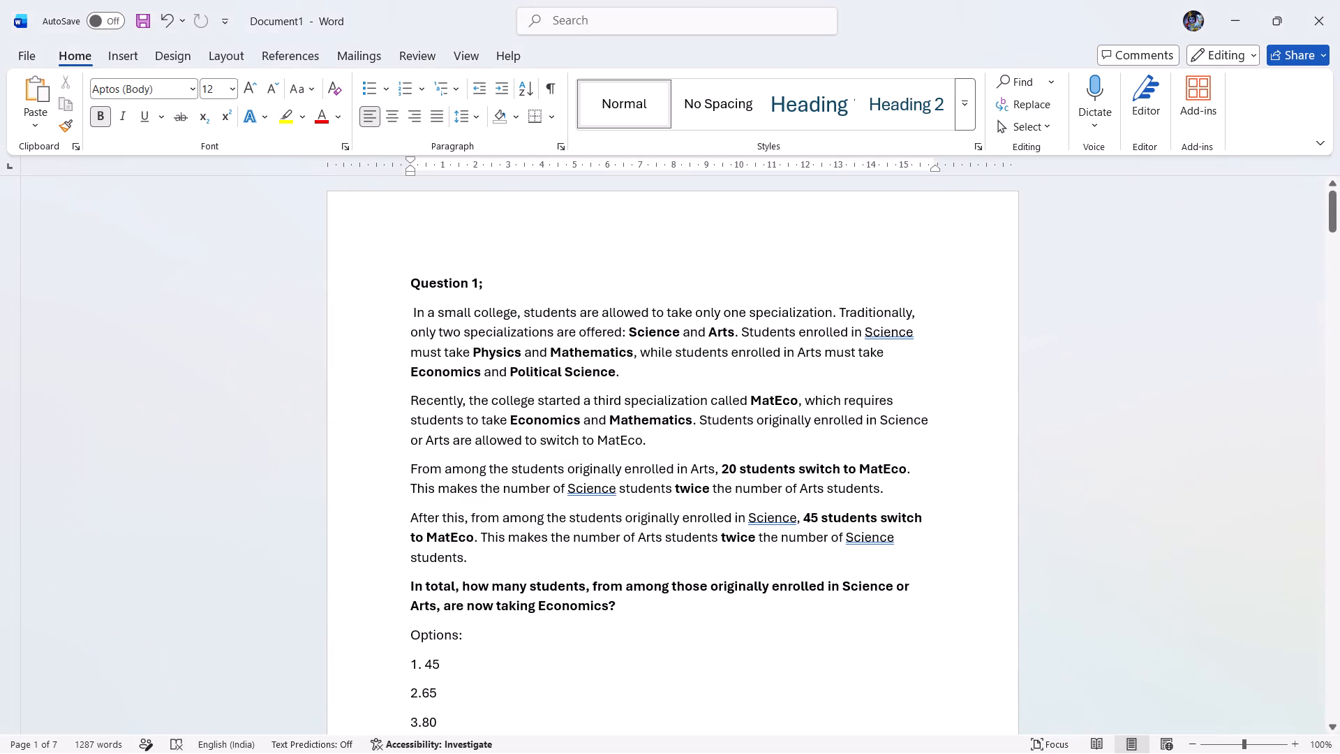
scroll(648, 362, down, 1)
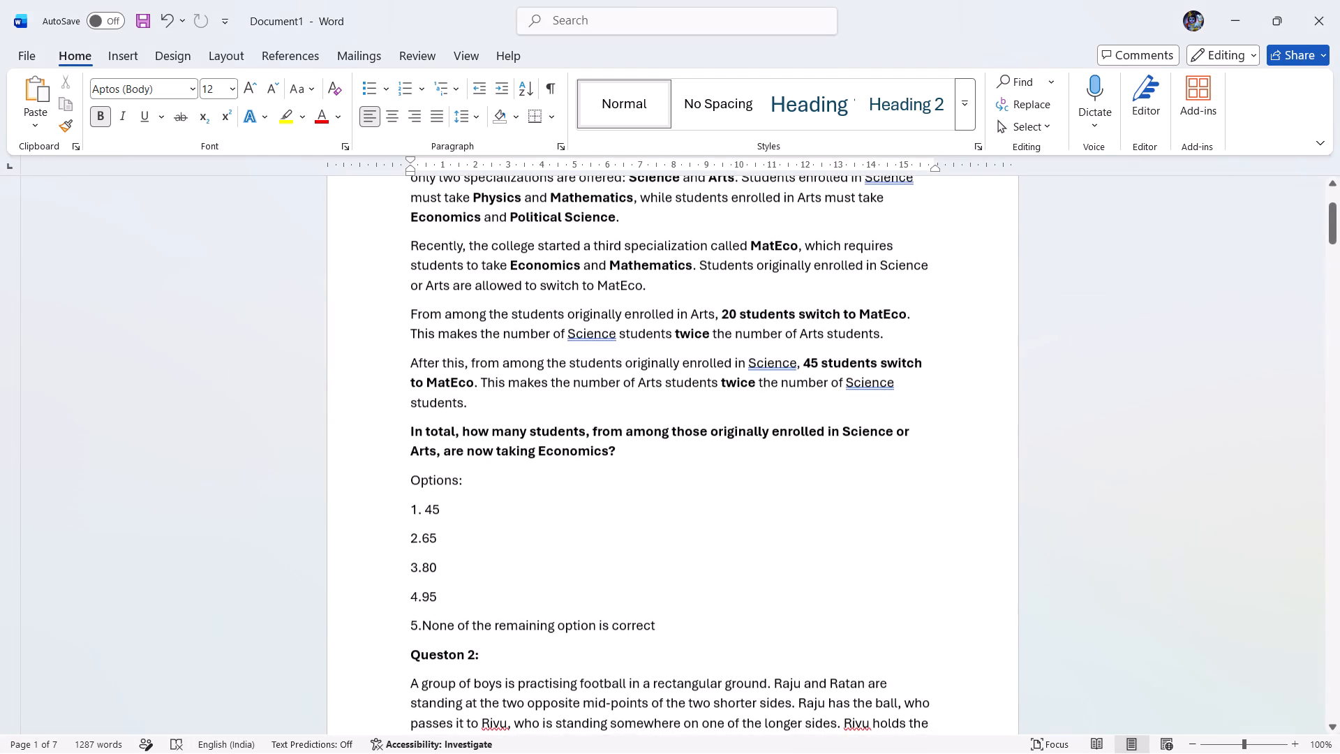
scroll(648, 362, down, 1)
key(alt+Tab)
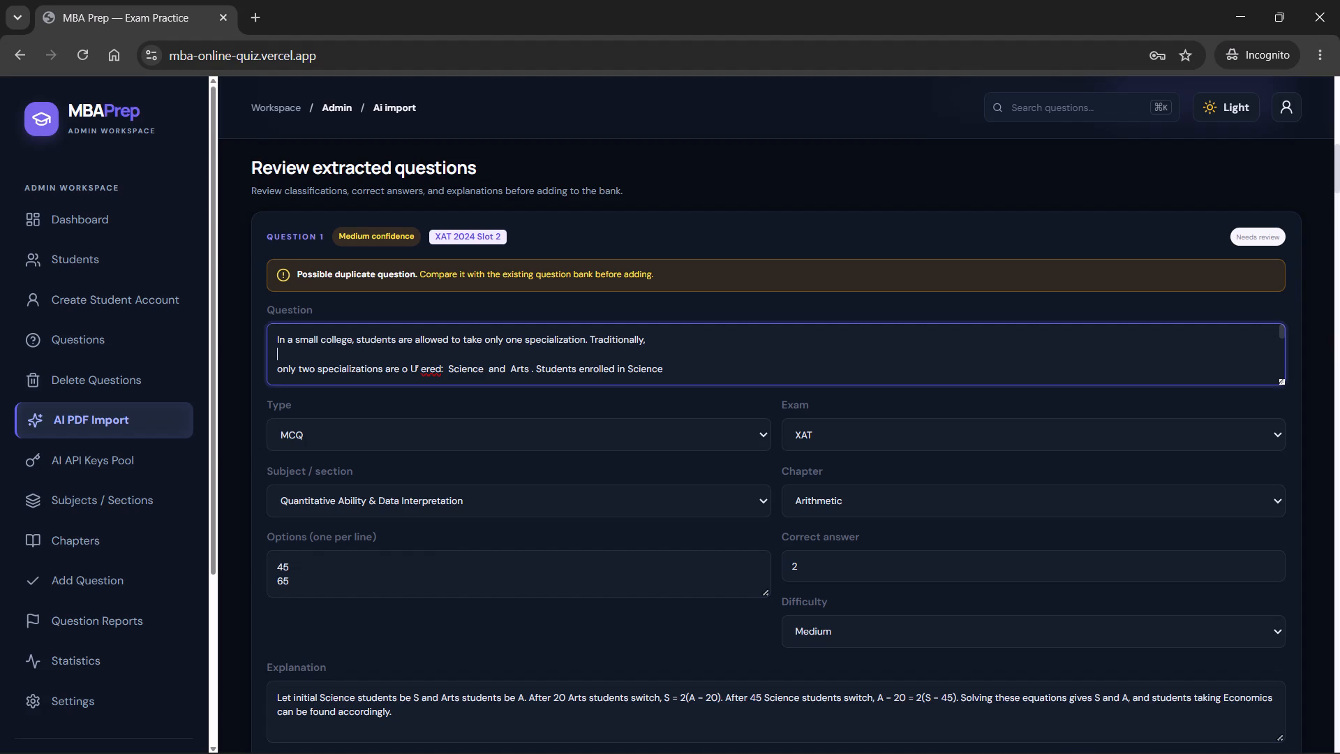
click(364, 585)
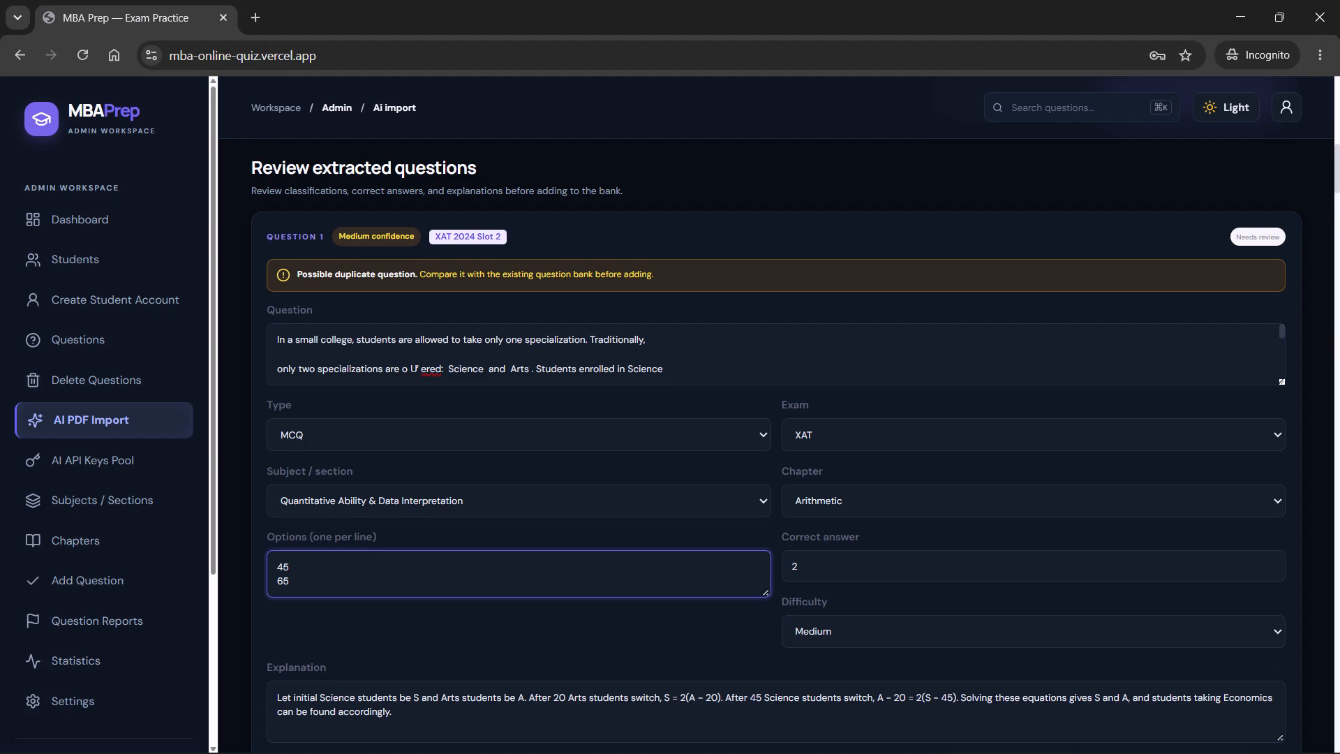
scroll(364, 585, down, 1)
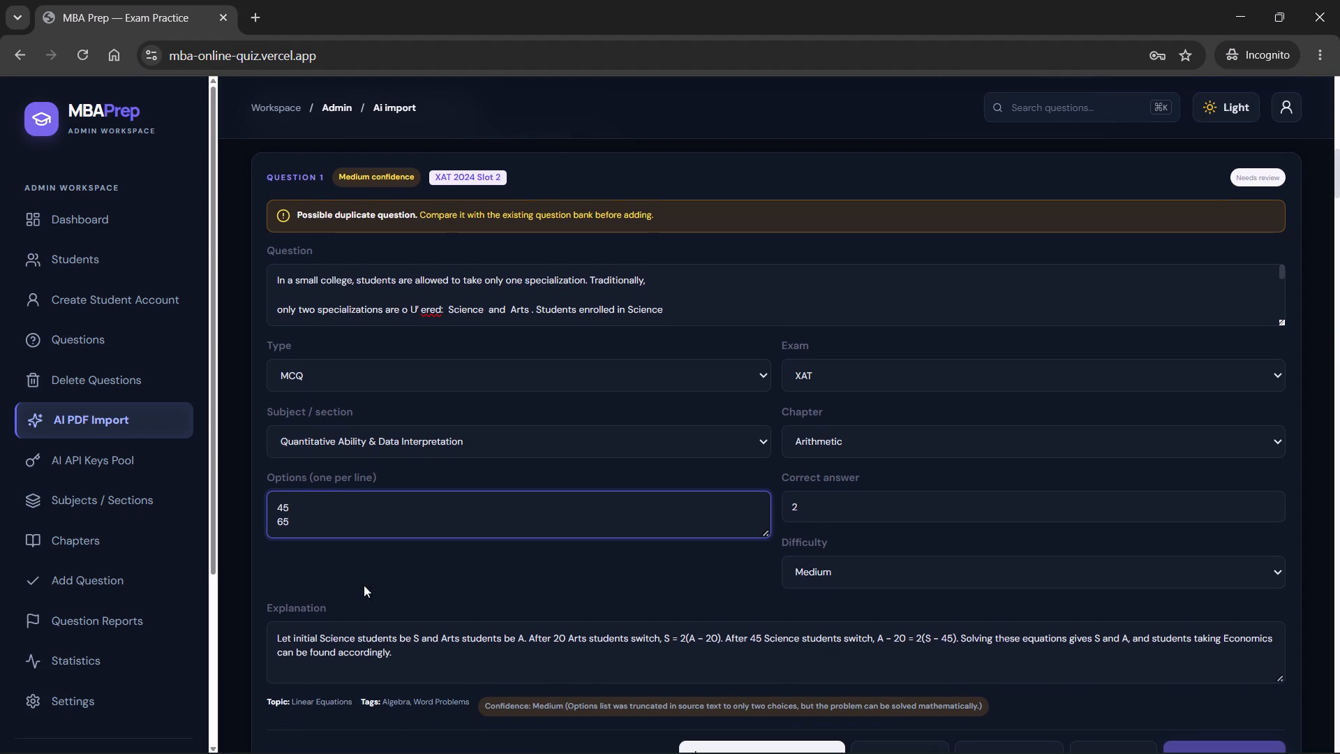
key(alt+Tab)
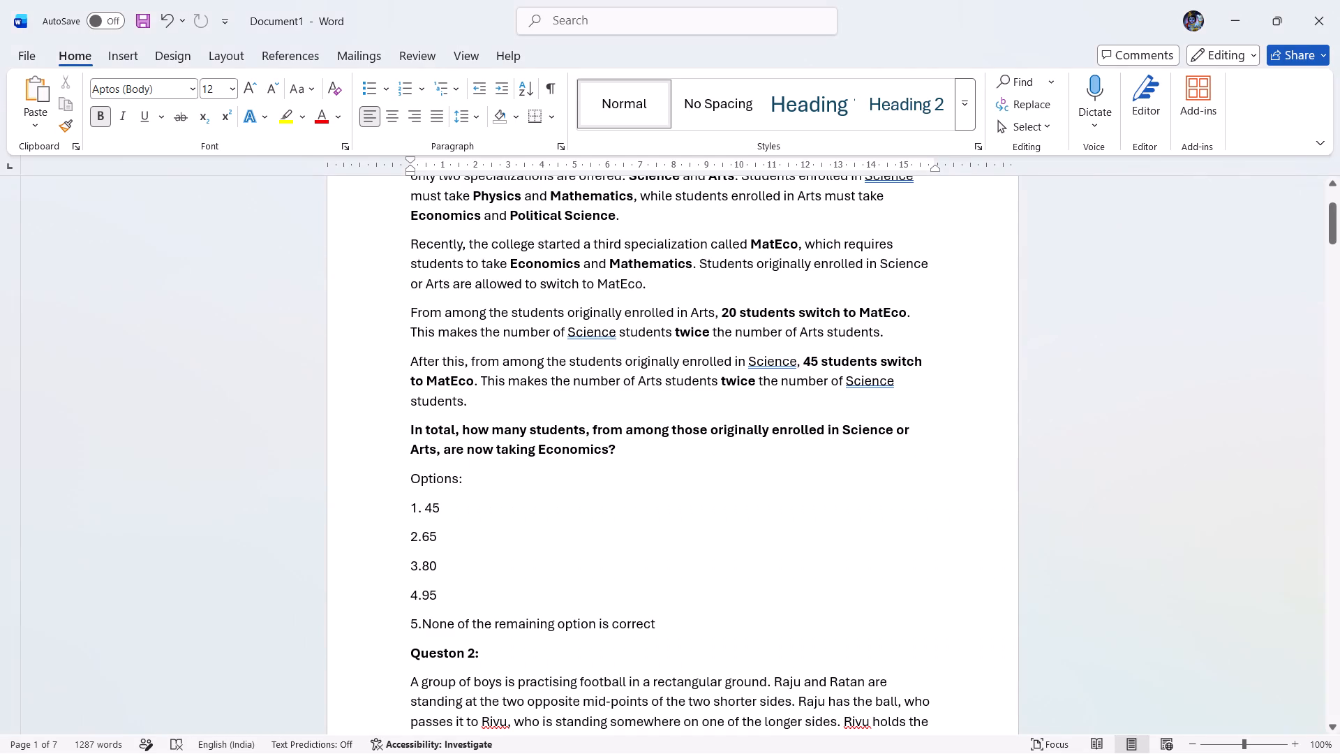
key(alt+Tab)
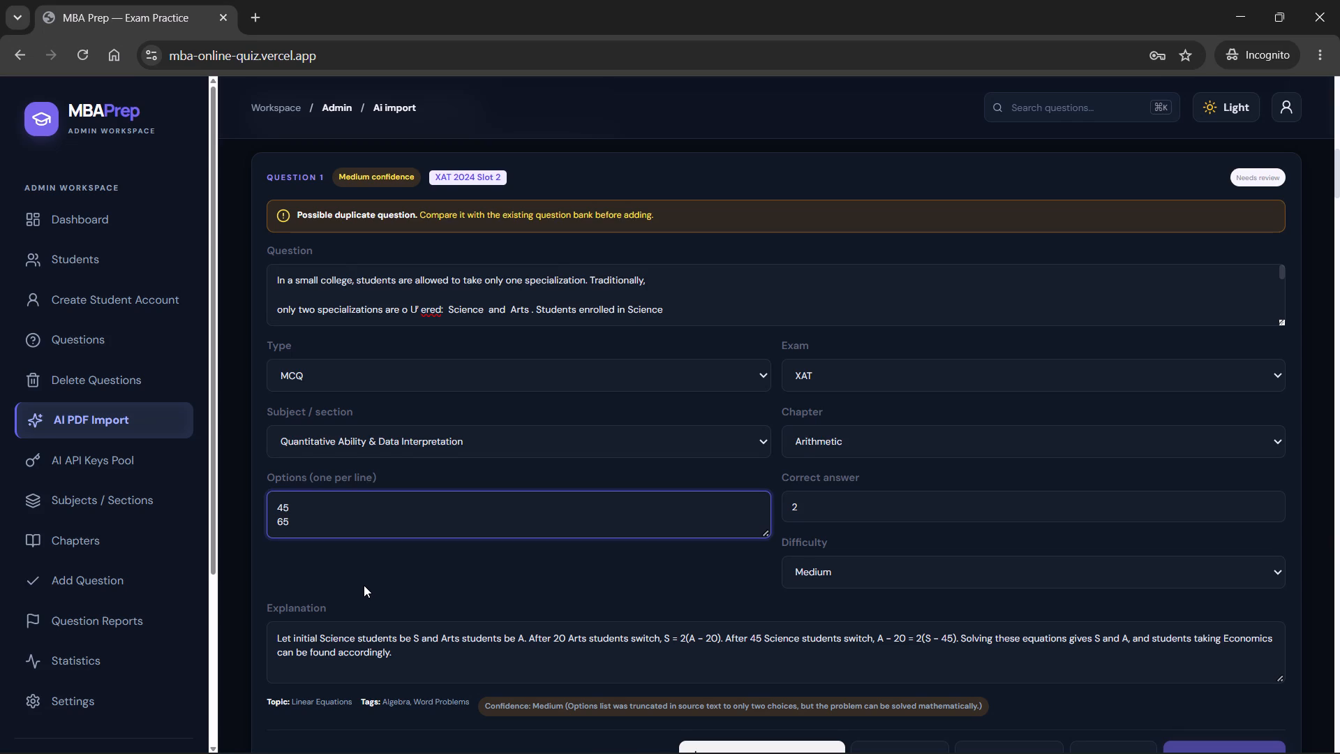
Examine extracted Question 2's text, options and explanation on the MBA Prep site against its passage in the Word document.
scroll(364, 585, down, 7)
scroll(444, 528, down, 1)
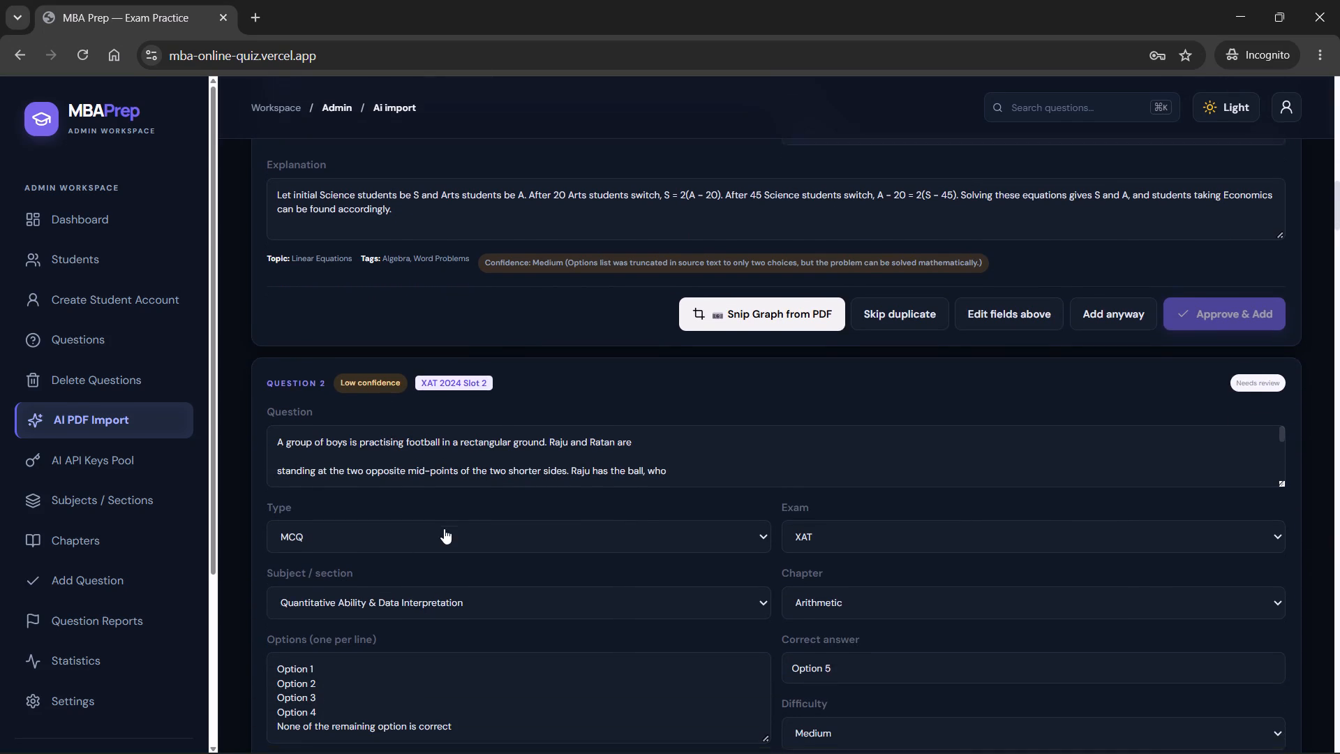
scroll(444, 528, down, 2)
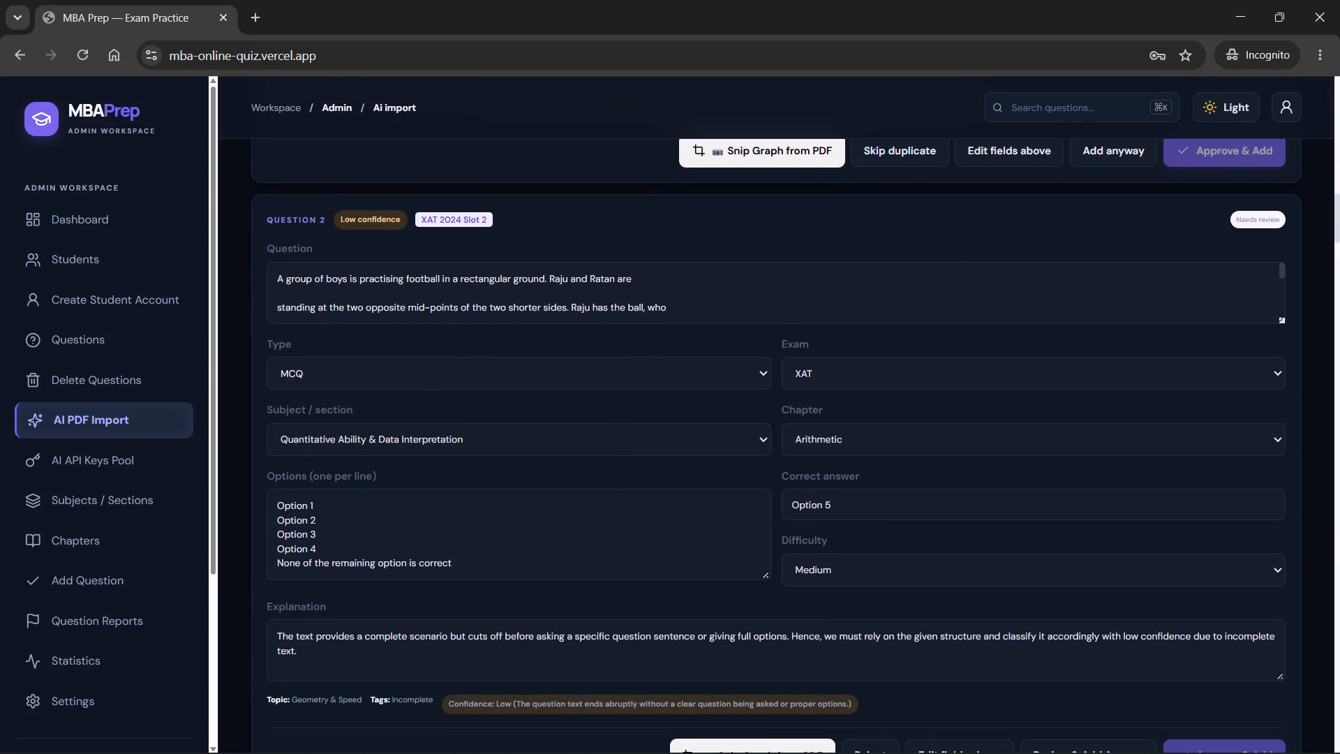
key(alt+Tab)
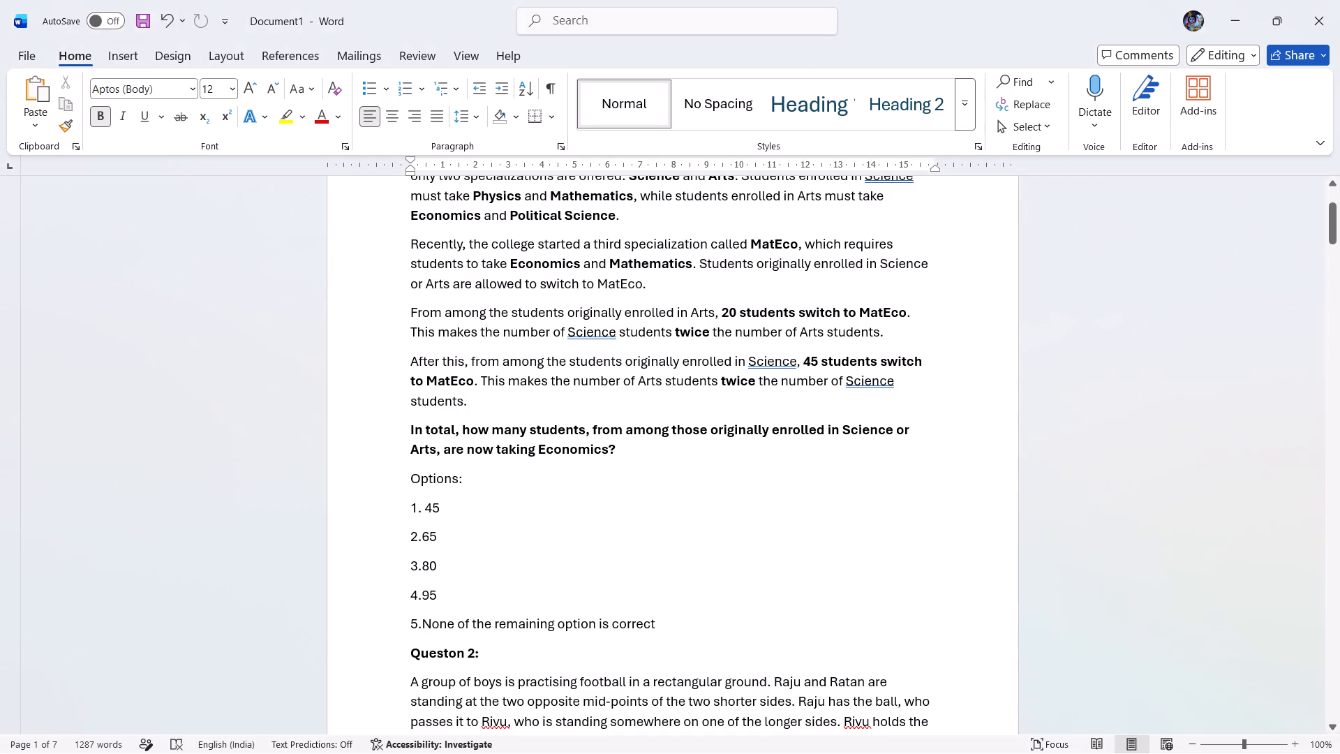
scroll(571, 522, down, 5)
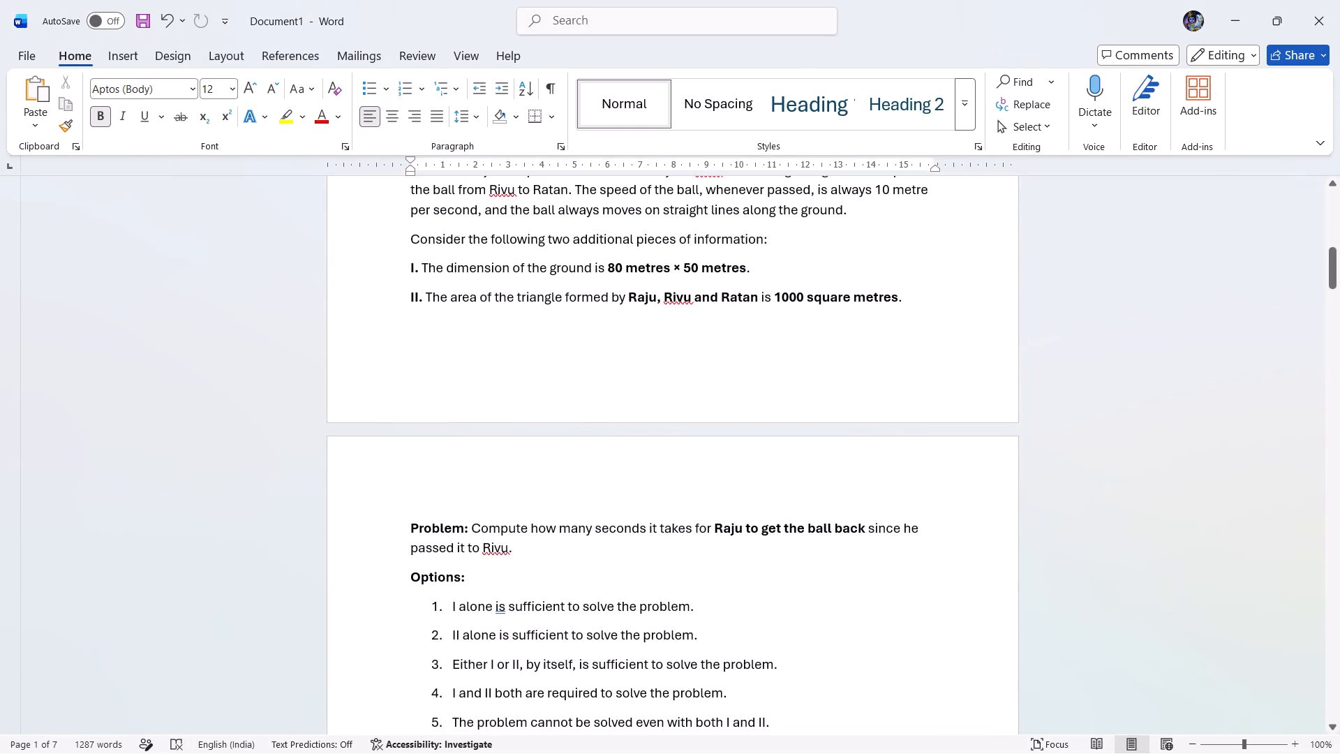
key(alt+Tab)
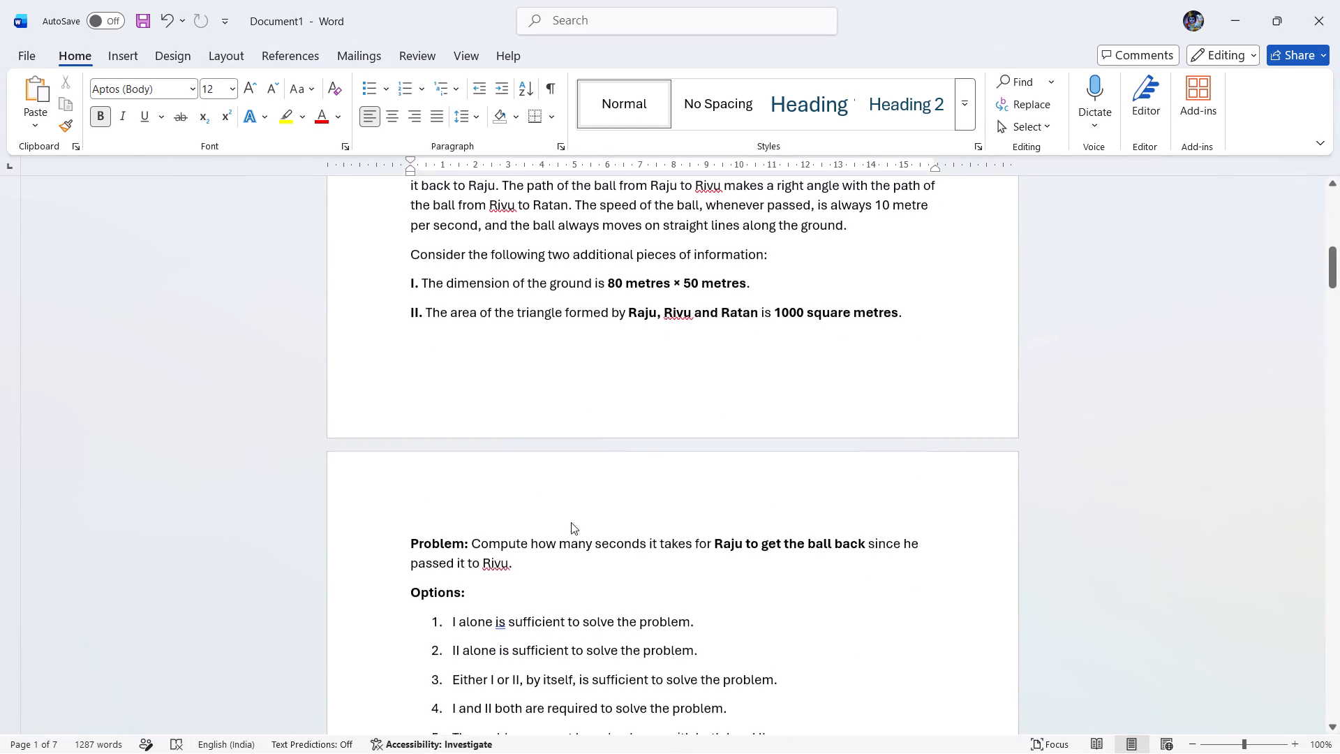
scroll(613, 290, down, 2)
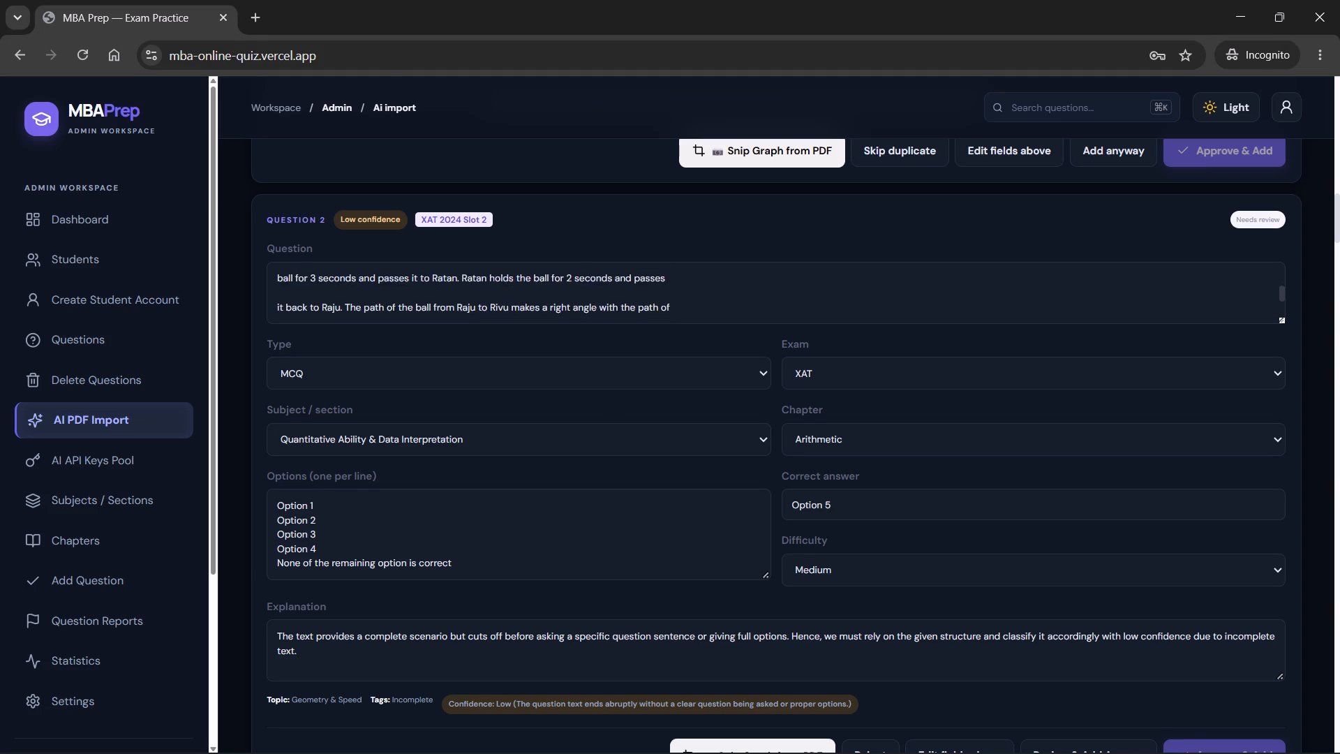
scroll(613, 290, down, 2)
Read Question 2's passage, statements I and II, problem and five options in Word, and return to its extracted version.
key(alt+Tab)
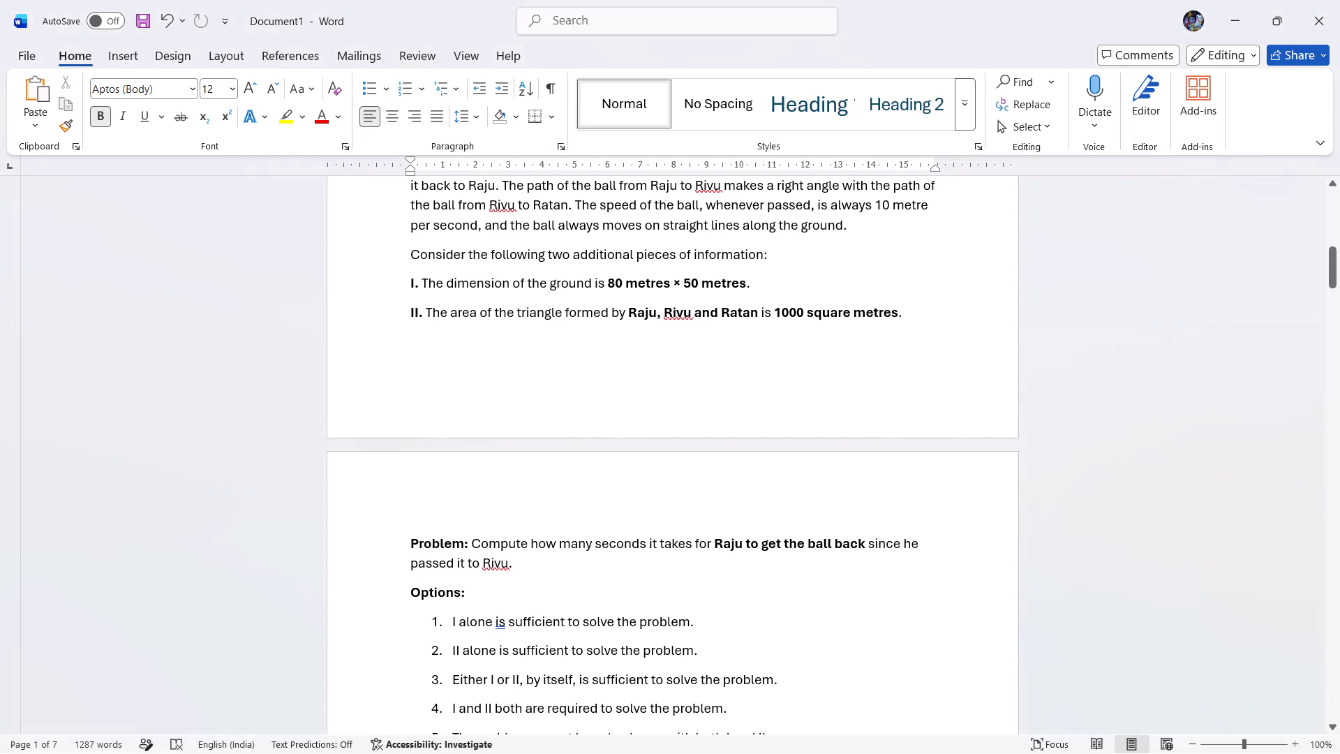
scroll(583, 360, up, 3)
scroll(583, 360, down, 1)
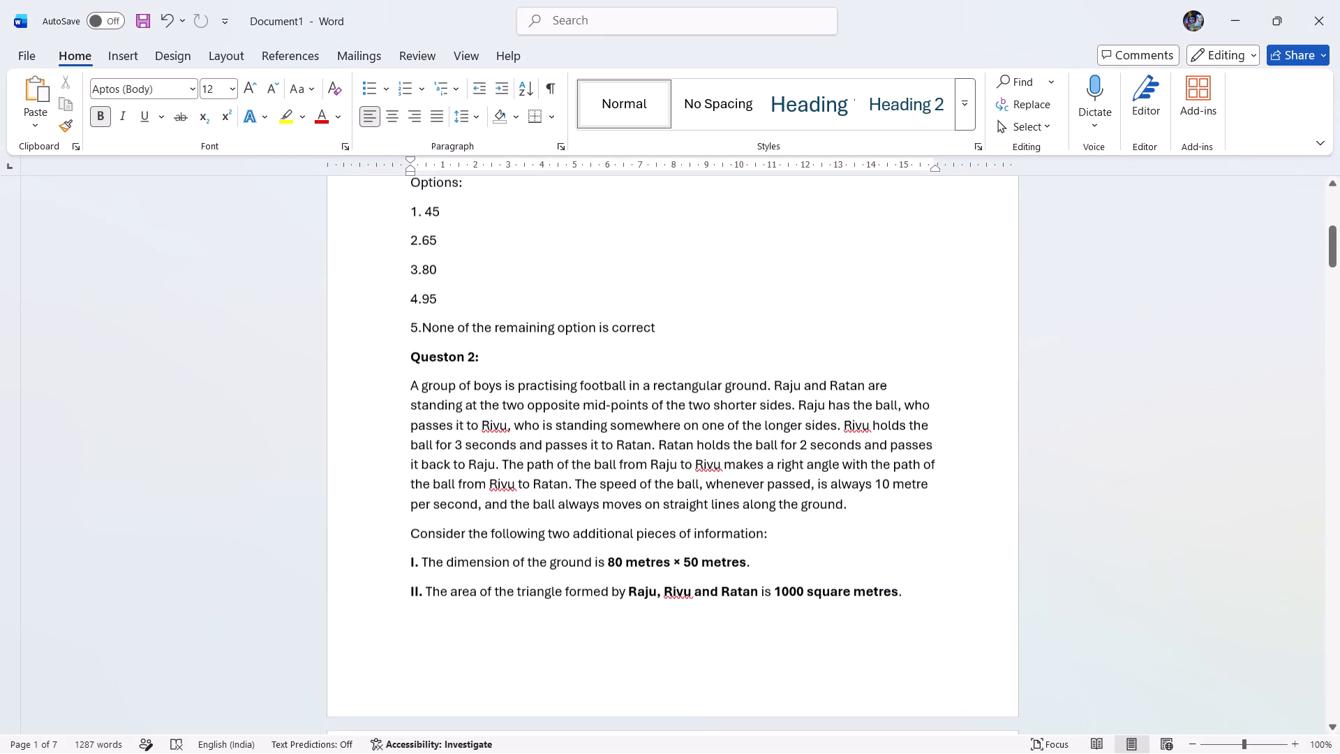
scroll(583, 360, down, 3)
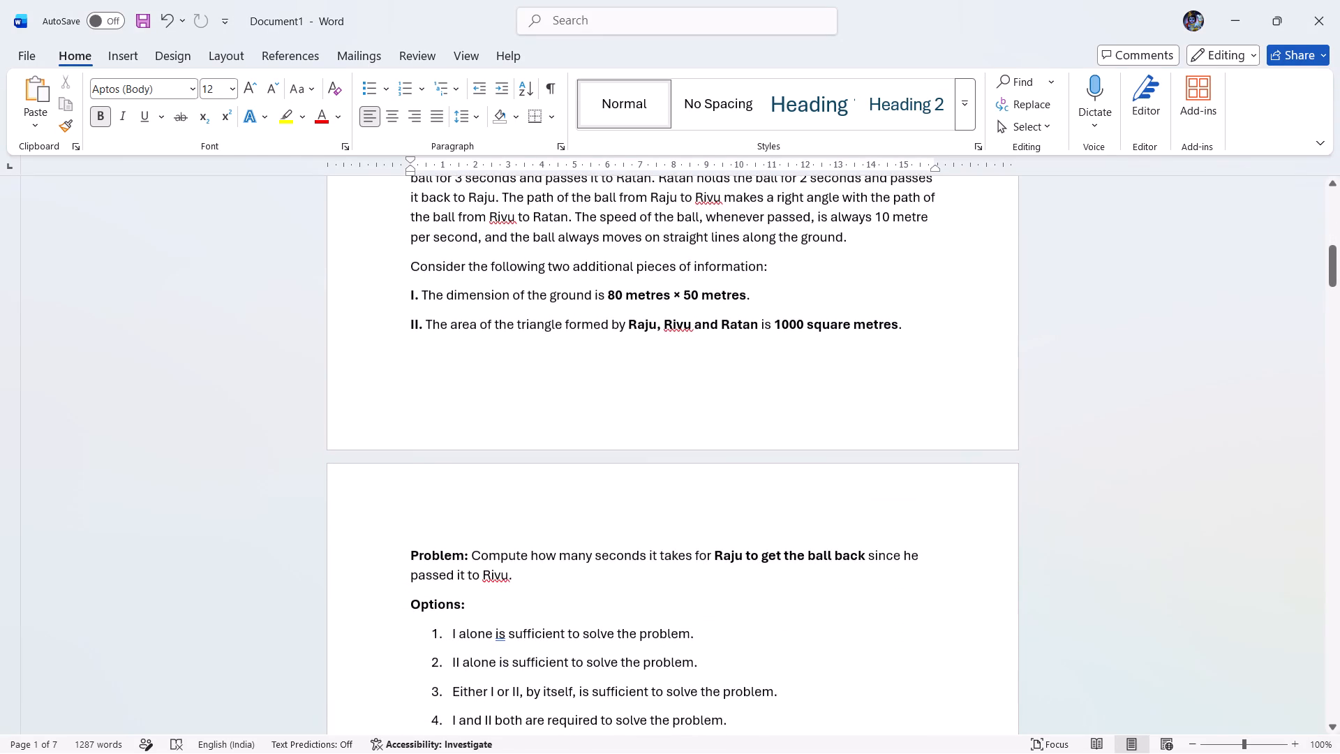
scroll(583, 360, down, 2)
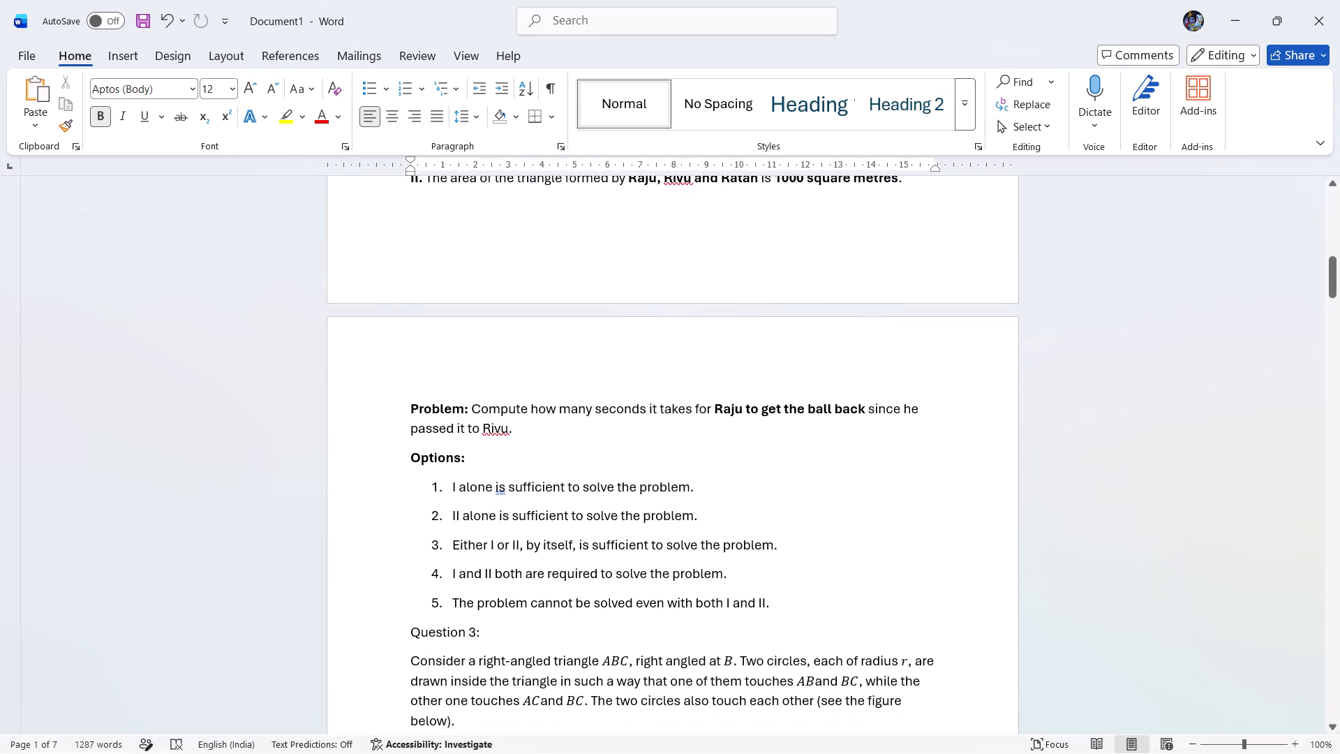
scroll(583, 360, down, 1)
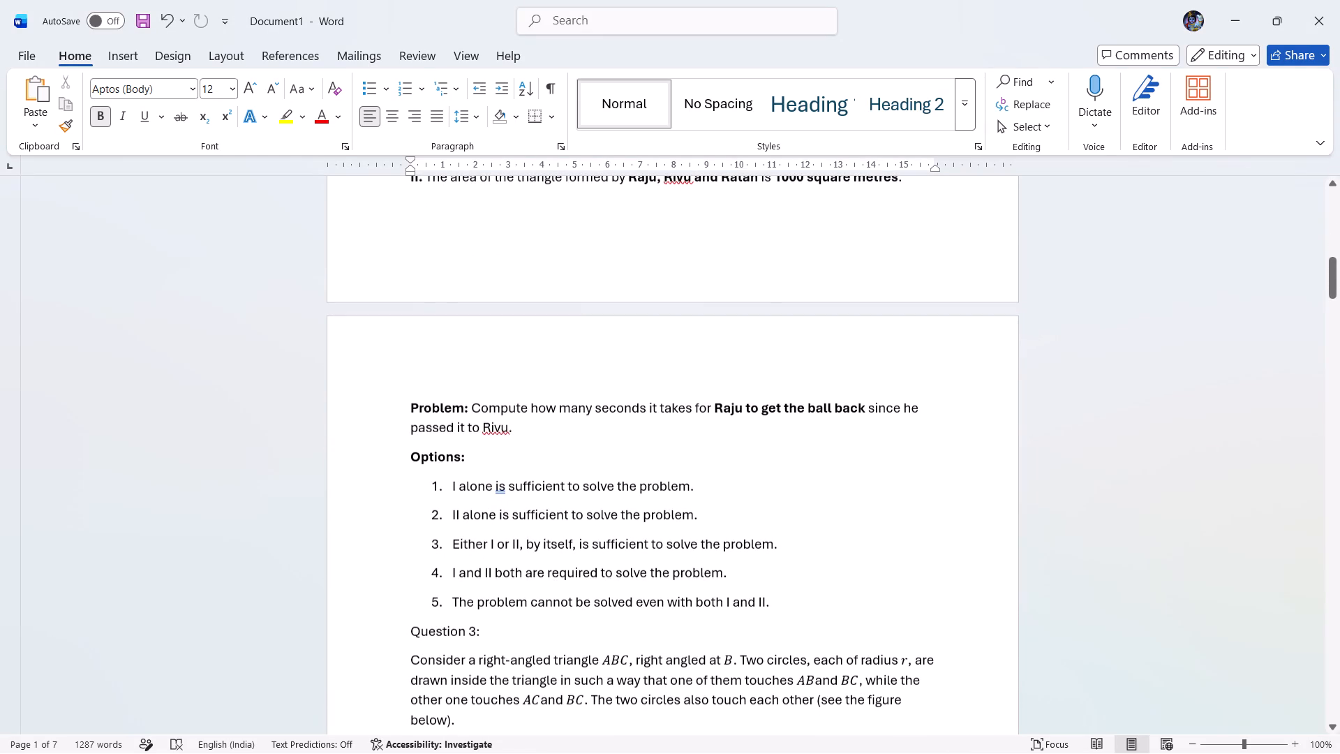
key(alt+Tab)
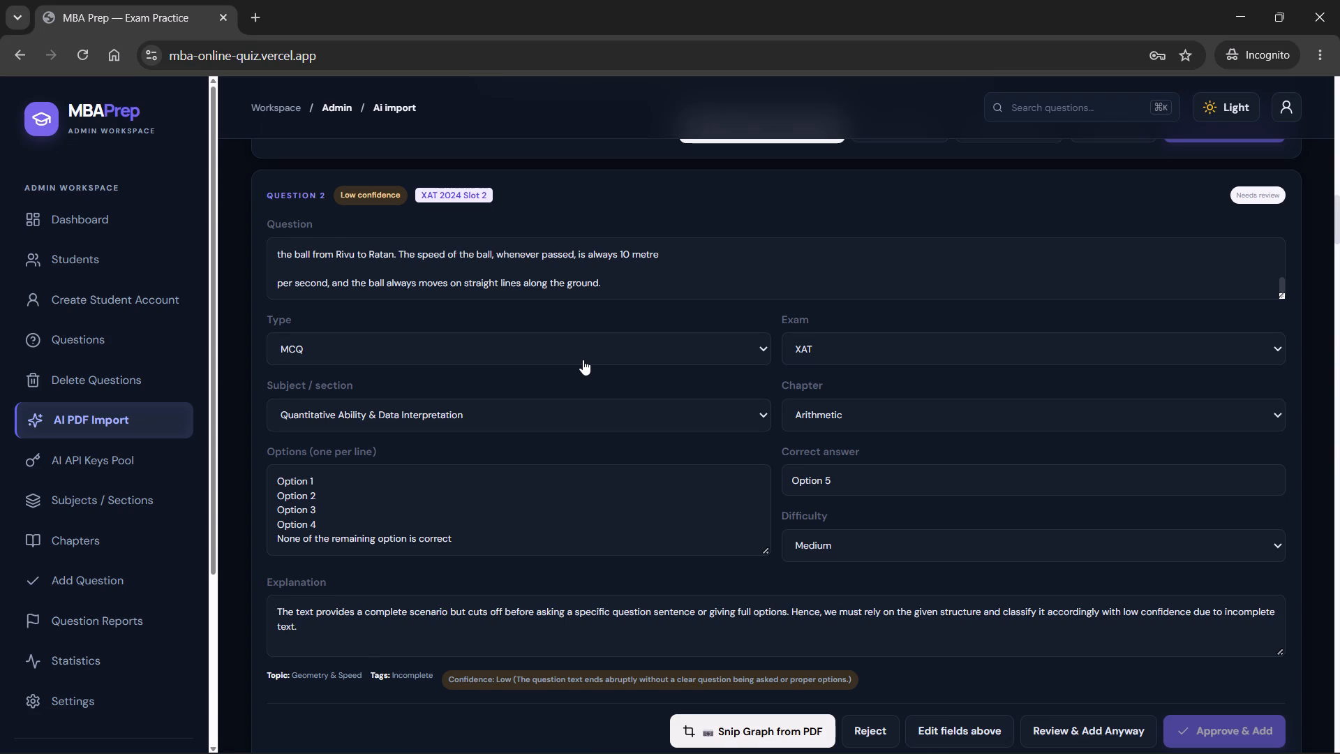
Compare Question 2's options and the start of Question 3 in Word with extracted Questions 2 and 3 on the MBA Prep site.
key(alt+Tab)
scroll(583, 360, down, 1)
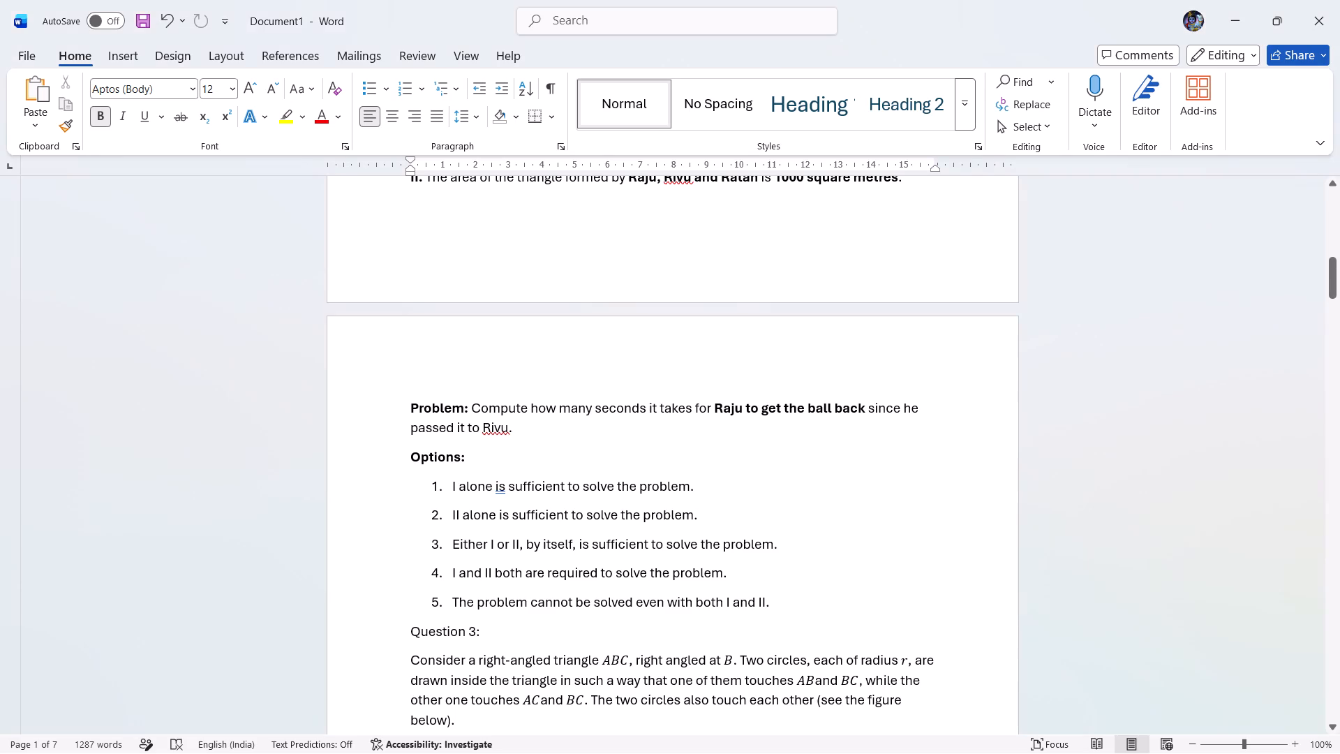
scroll(583, 360, down, 1)
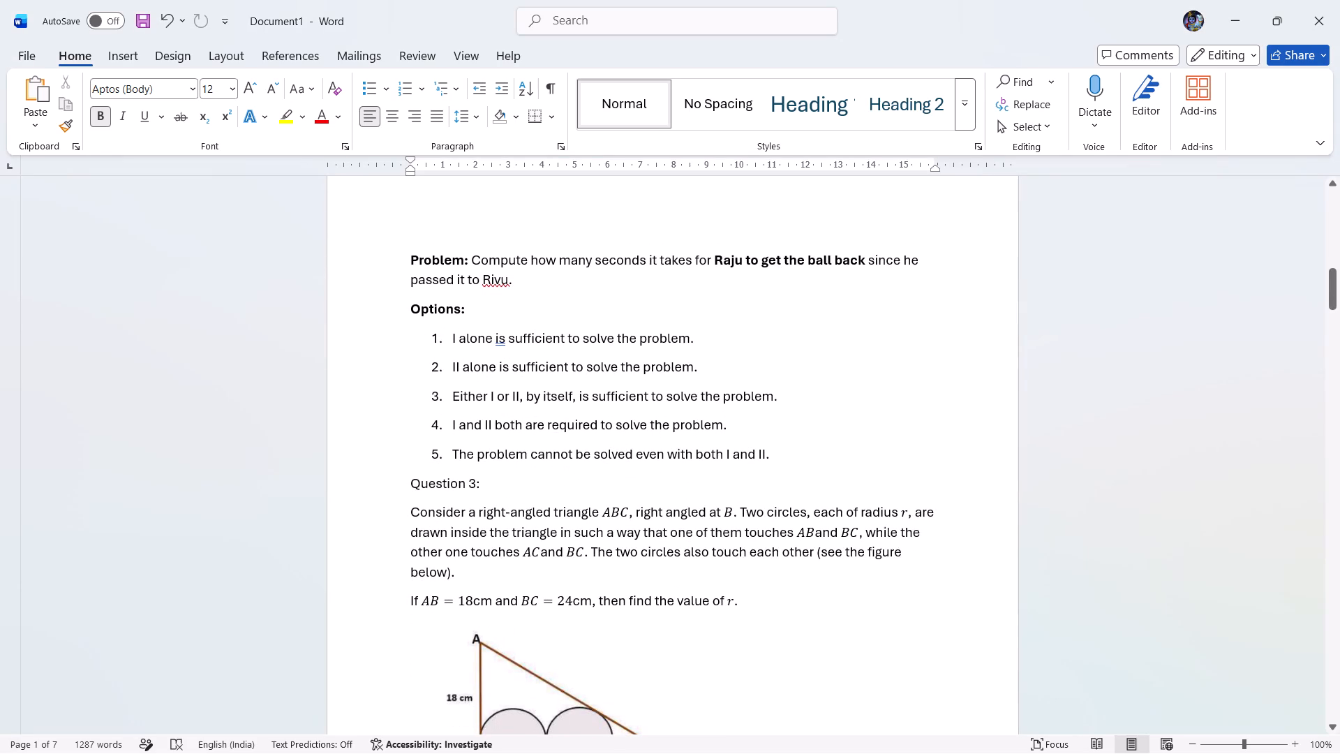
key(alt+Tab)
scroll(583, 360, down, 2)
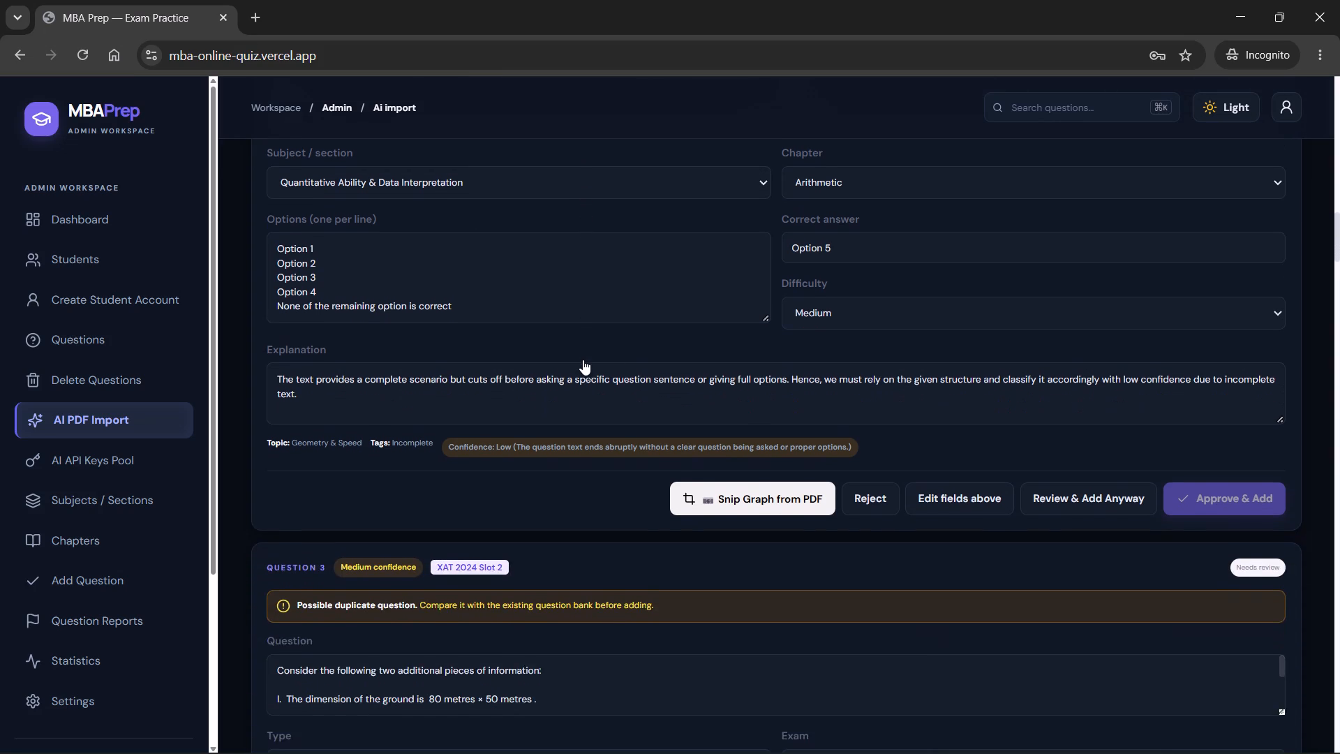
scroll(583, 360, down, 4)
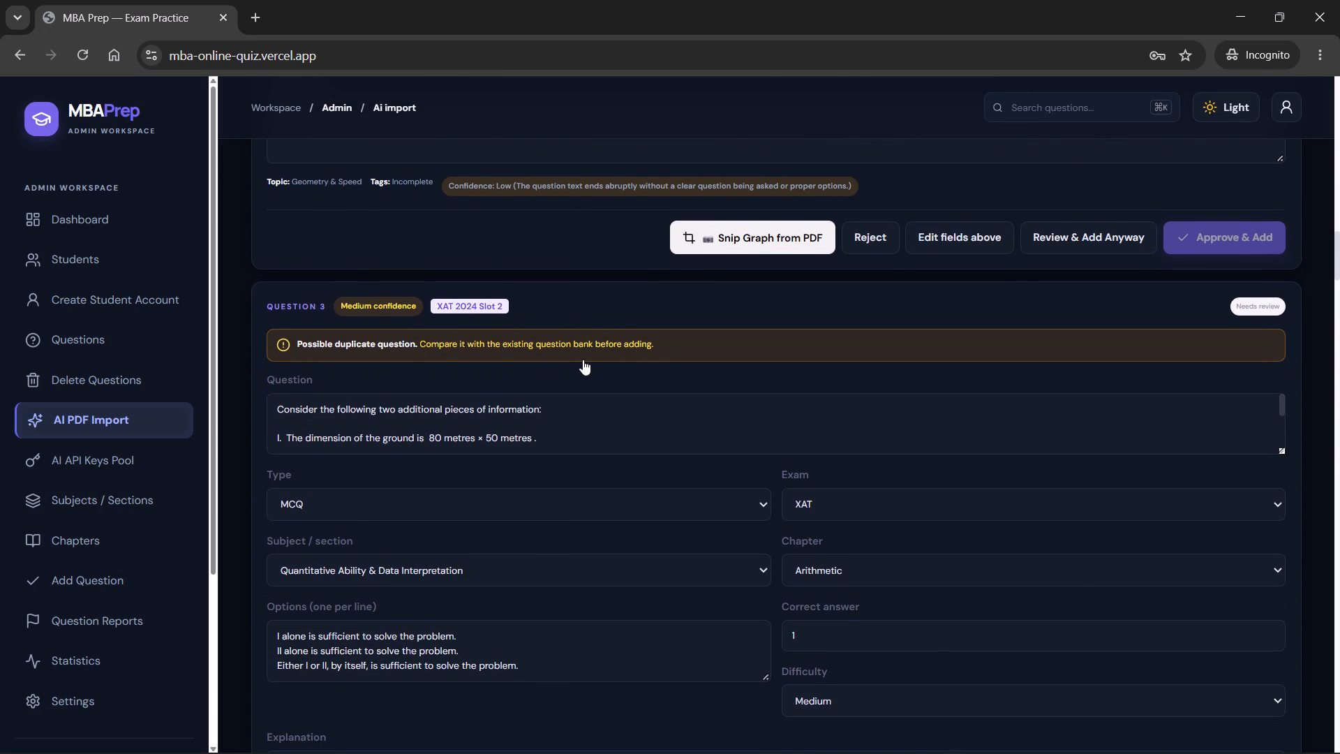
scroll(583, 360, down, 3)
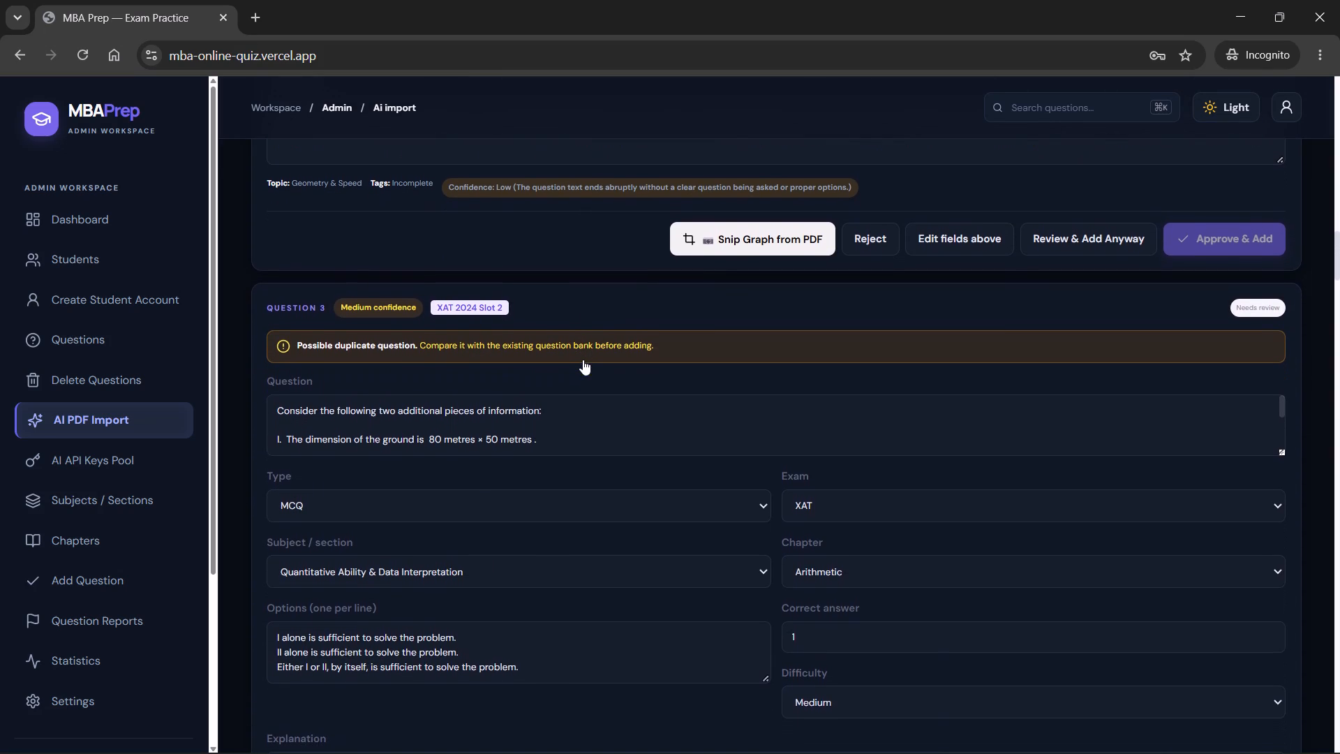
scroll(583, 360, down, 1)
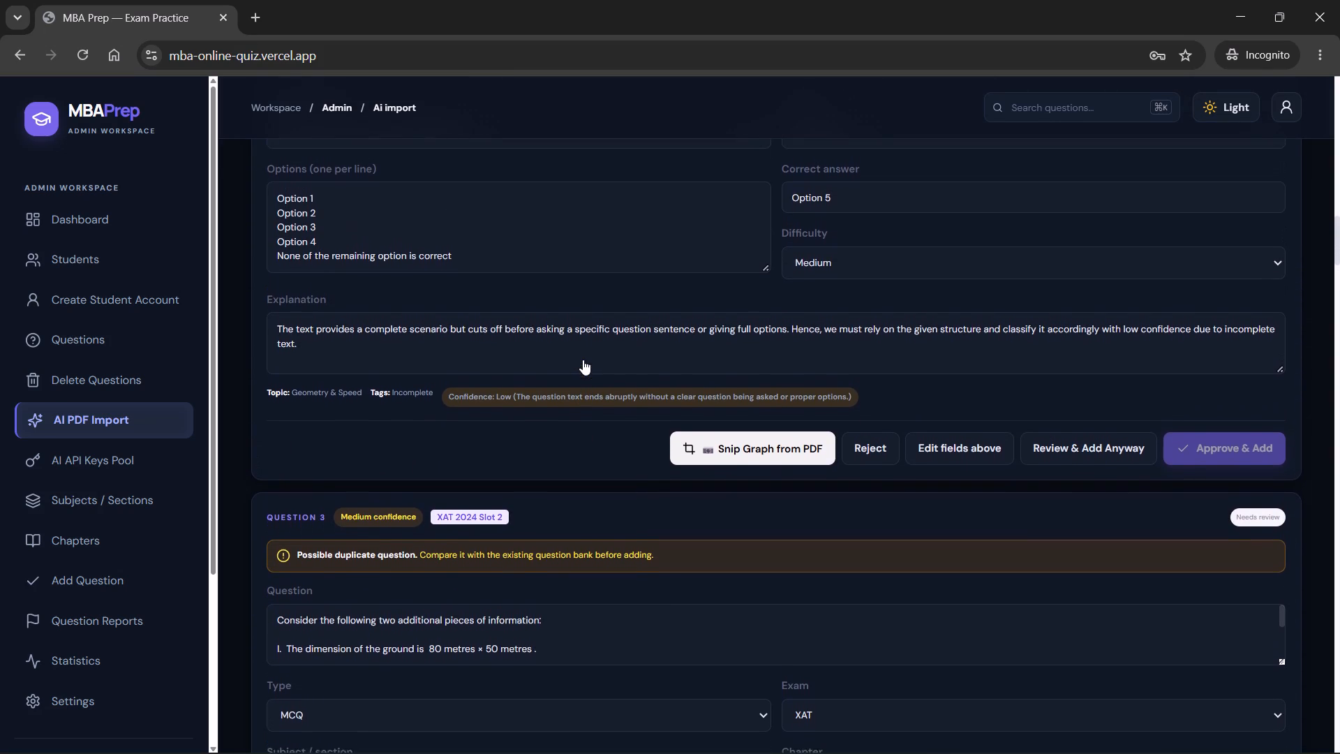
scroll(583, 360, down, 1)
Switch to the Word document and make the "Question 3:" heading bold.
key(alt+Tab)
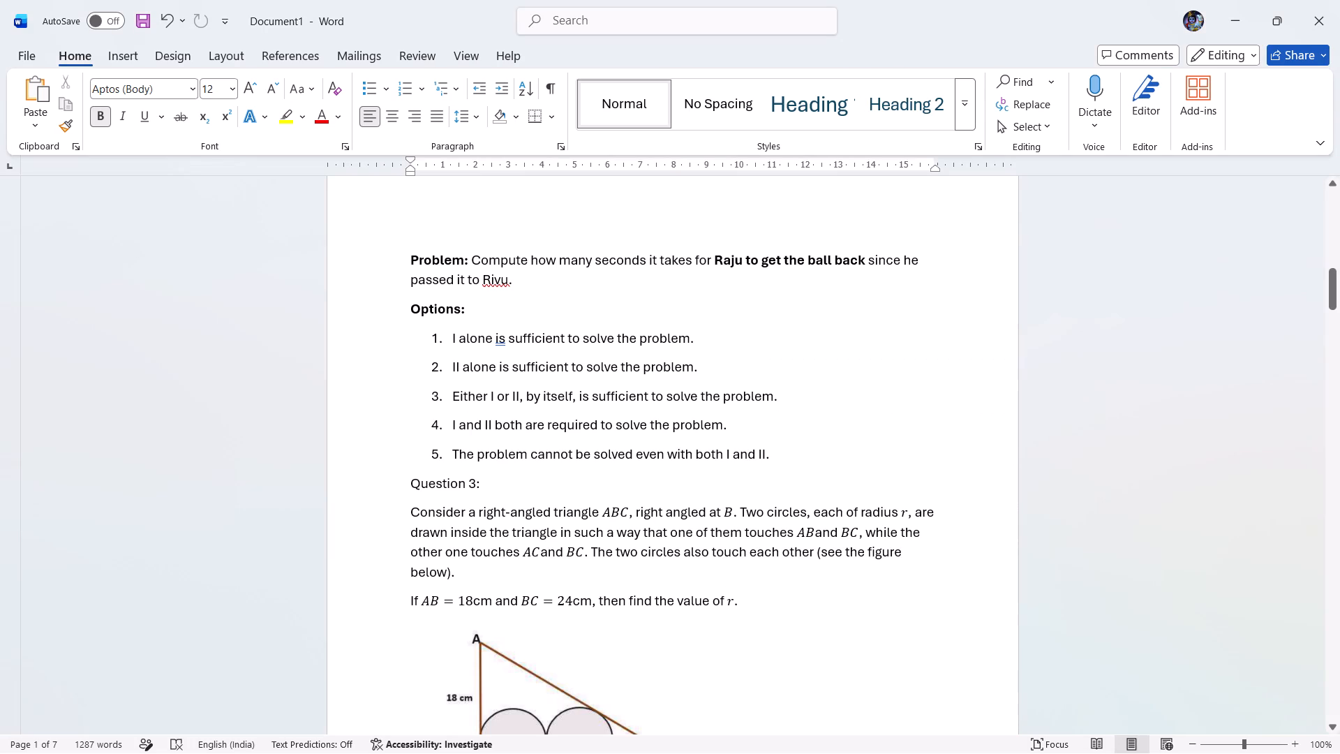
drag(493, 474, 415, 485)
click(468, 485)
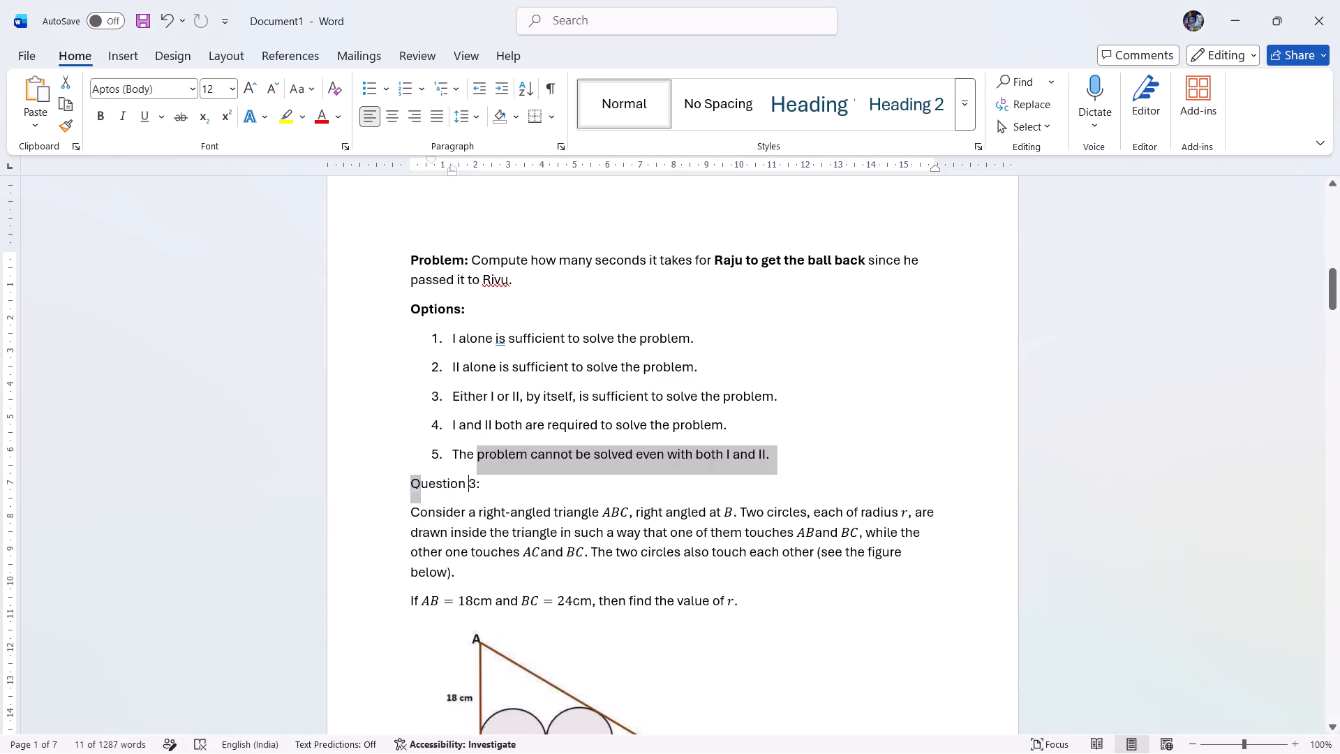
drag(496, 485, 401, 485)
key(ctrl+b)
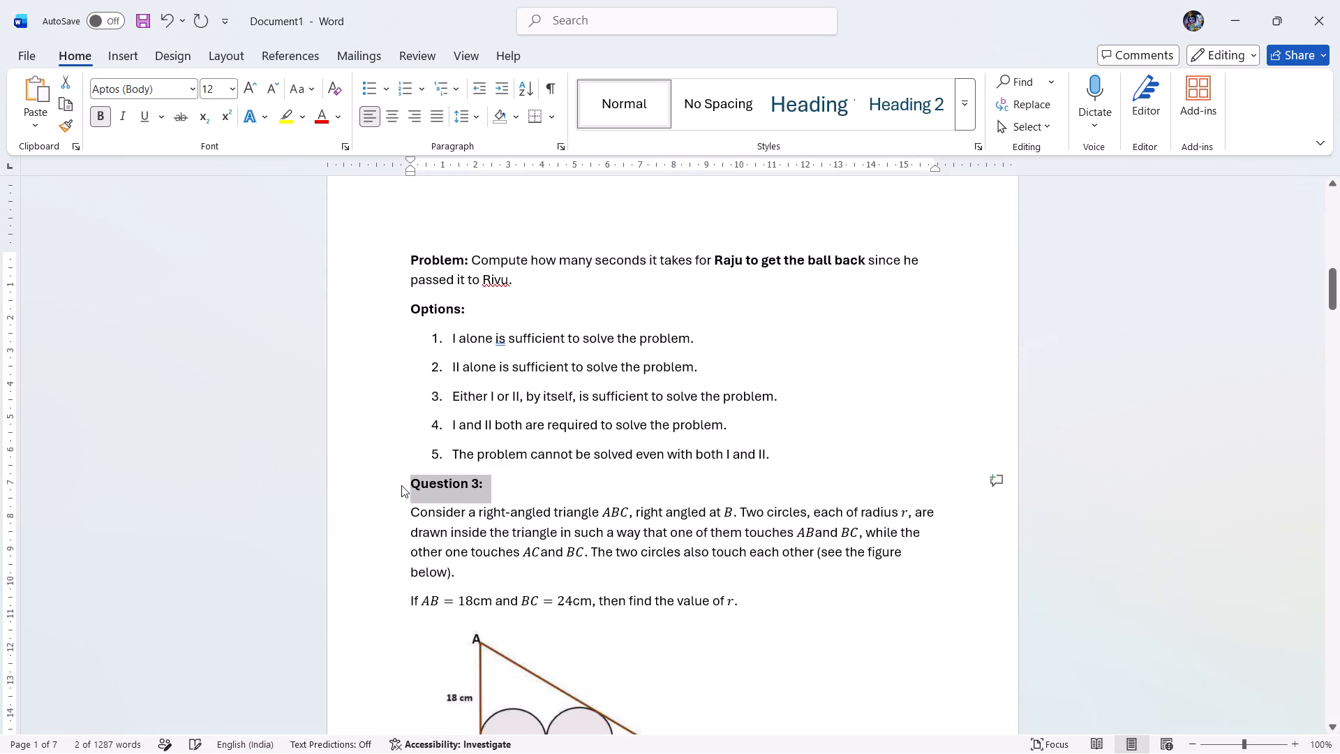
click(552, 464)
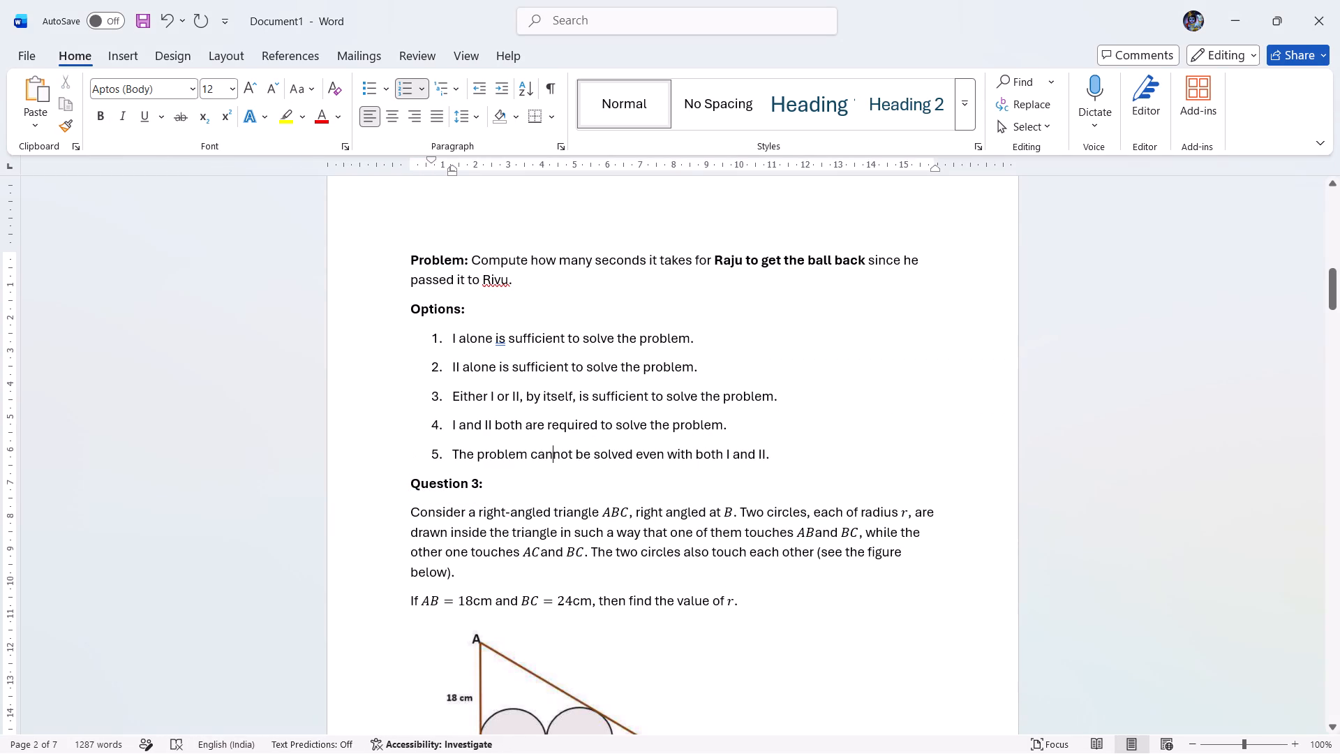
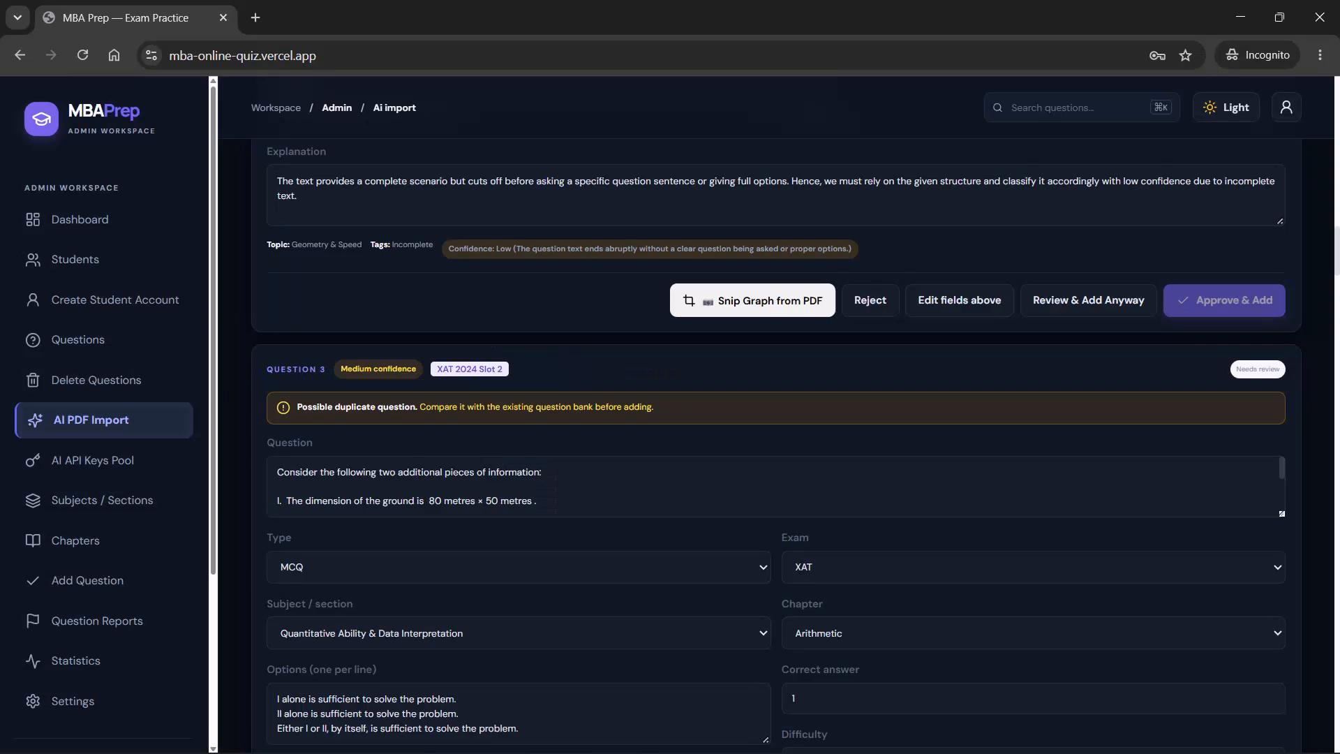
Examine the extracted entries labelled Question 3, 16 and 17, including their text, options, answers, explanations and confidence notes.
scroll(661, 556, down, 5)
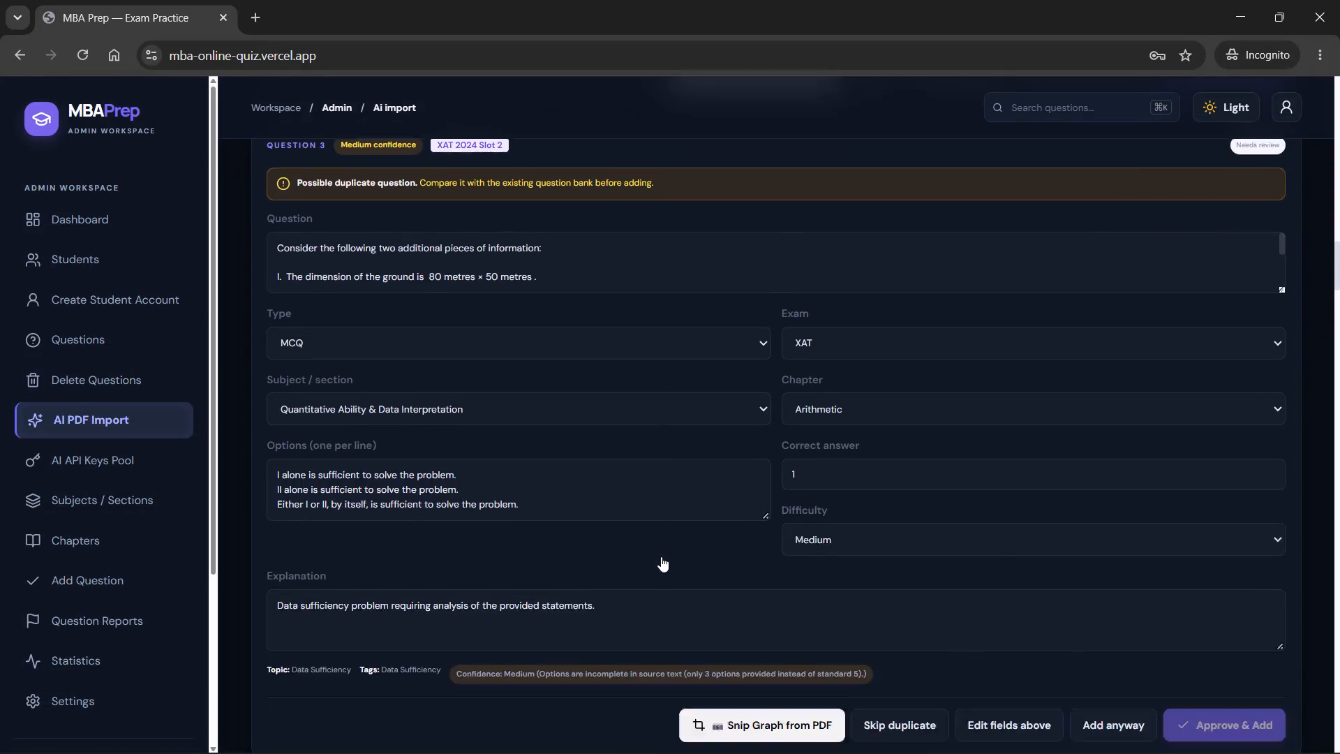
scroll(661, 556, down, 6)
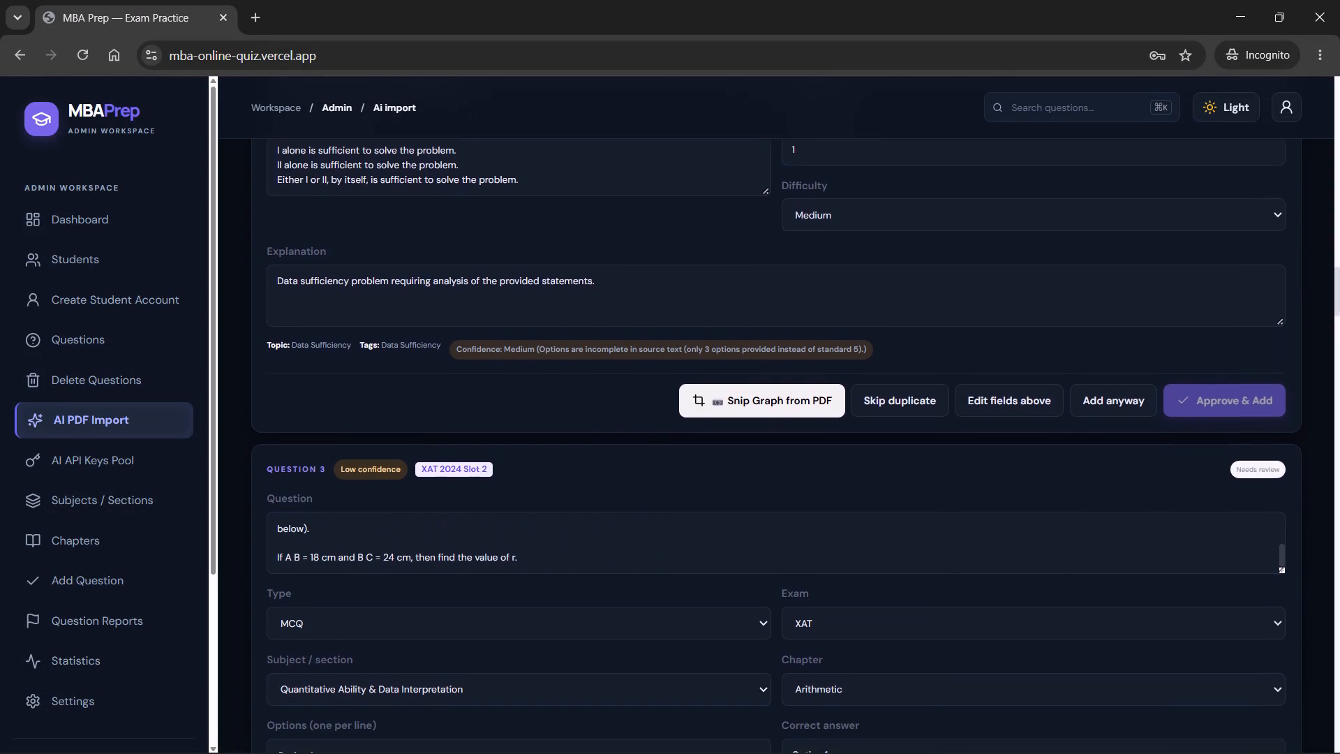
scroll(661, 556, down, 6)
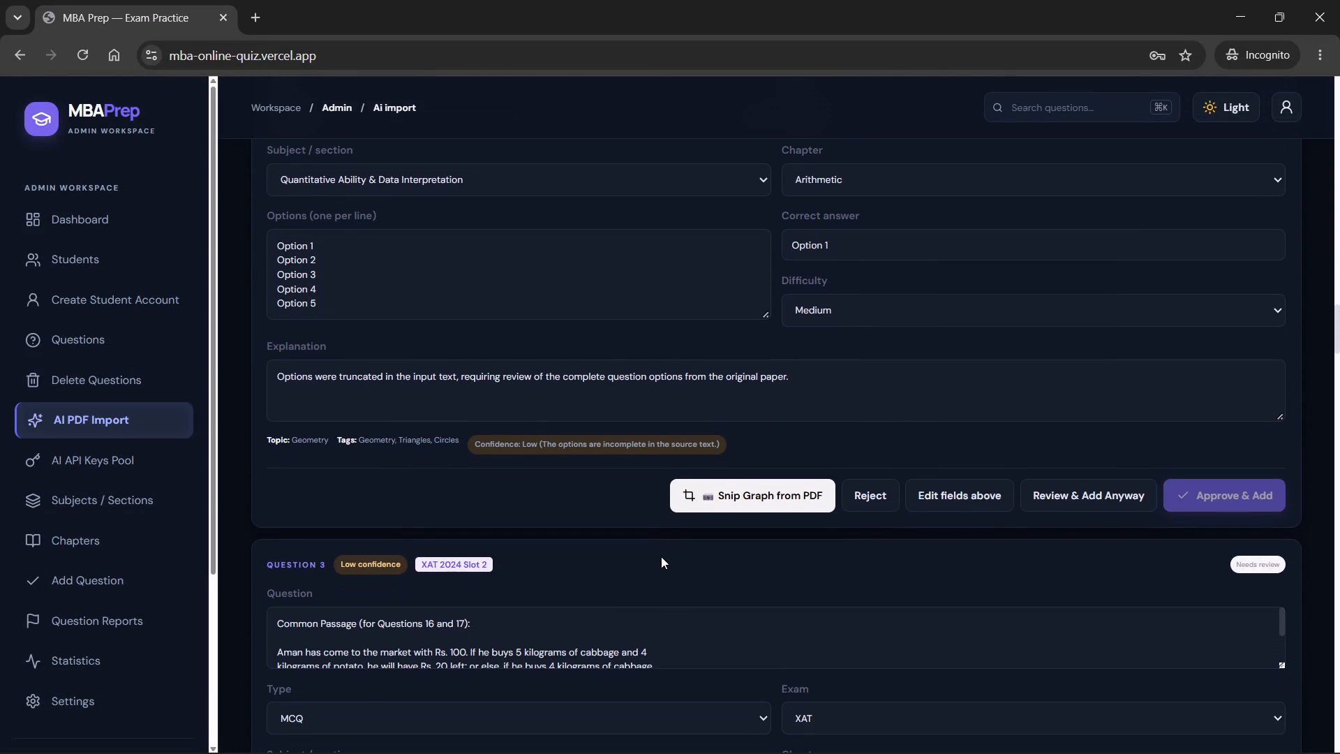
scroll(661, 556, down, 6)
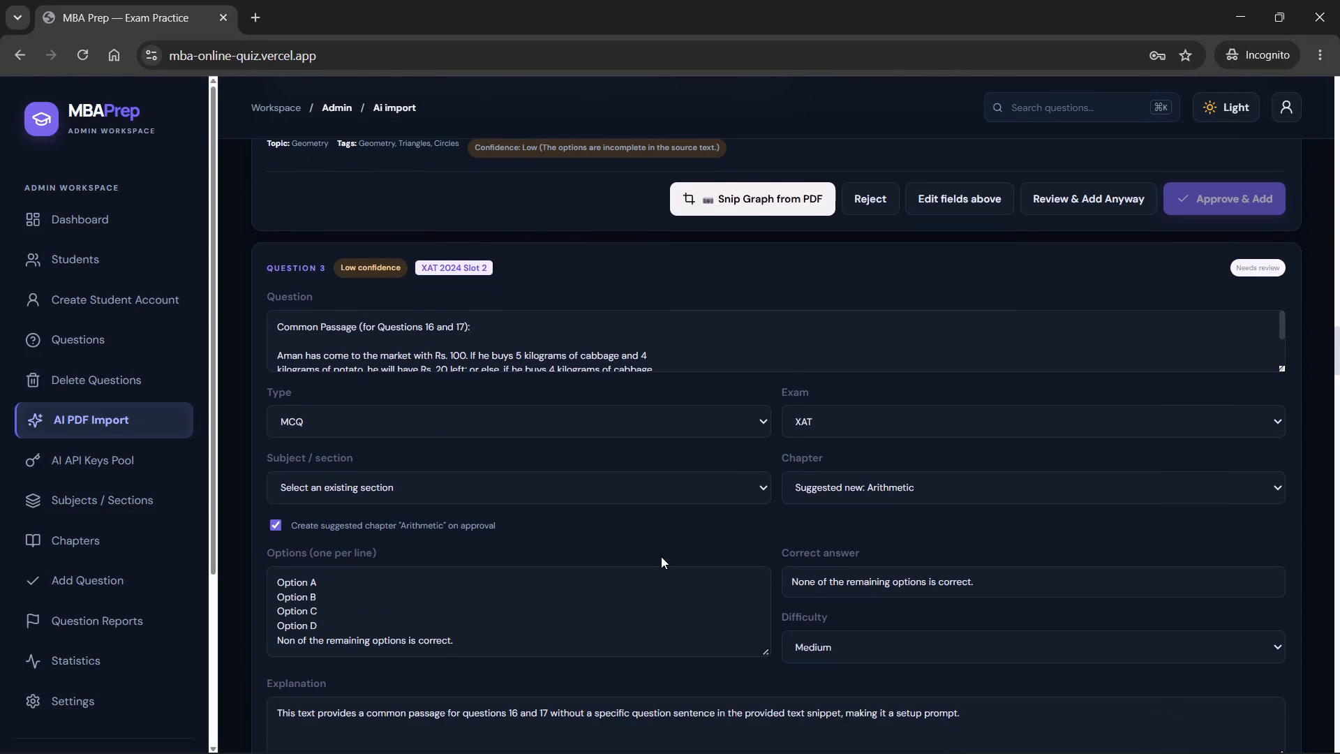
scroll(661, 556, down, 8)
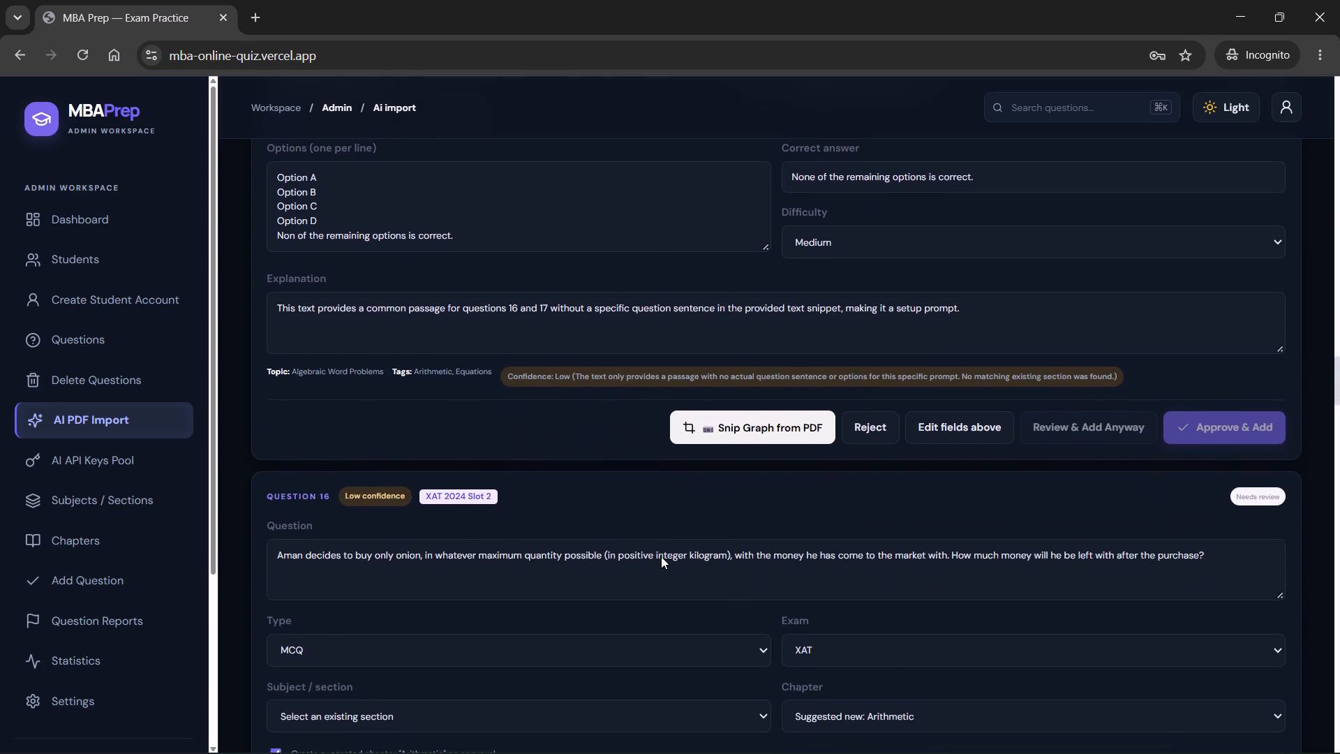
scroll(661, 556, down, 12)
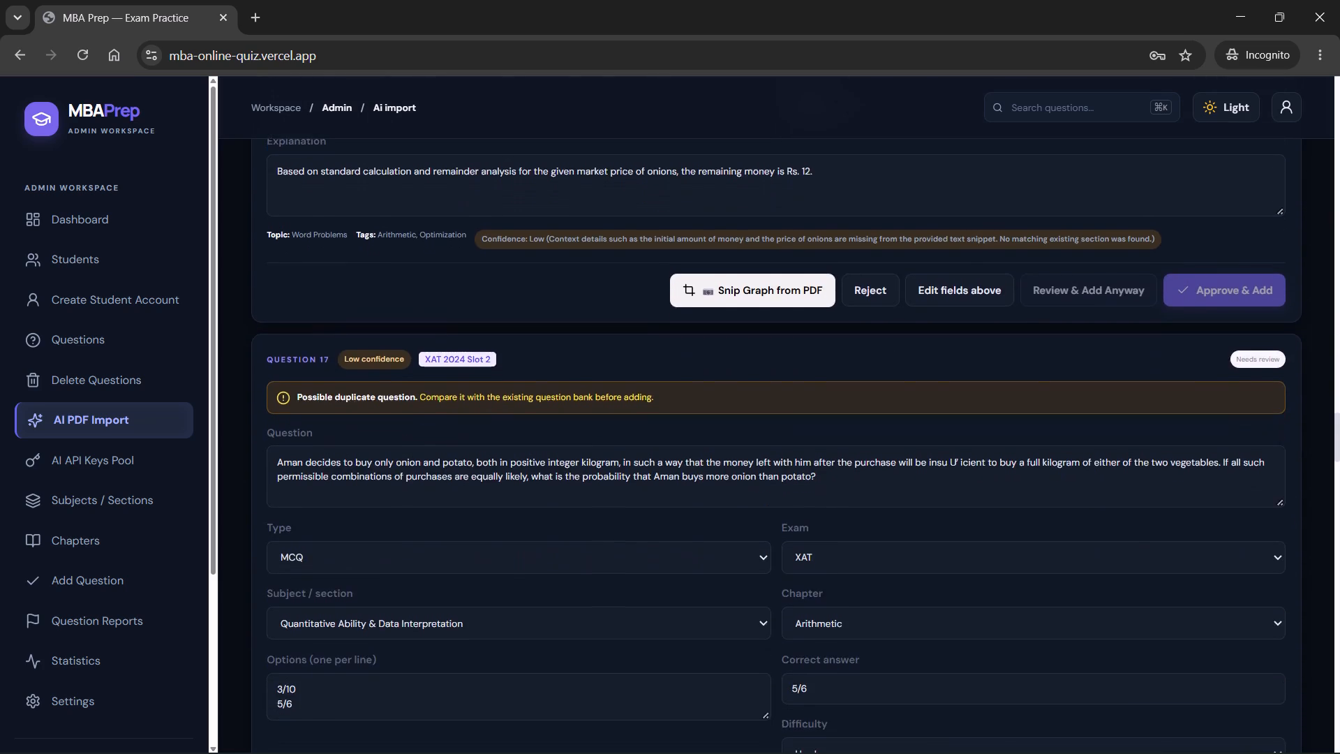
scroll(661, 556, down, 3)
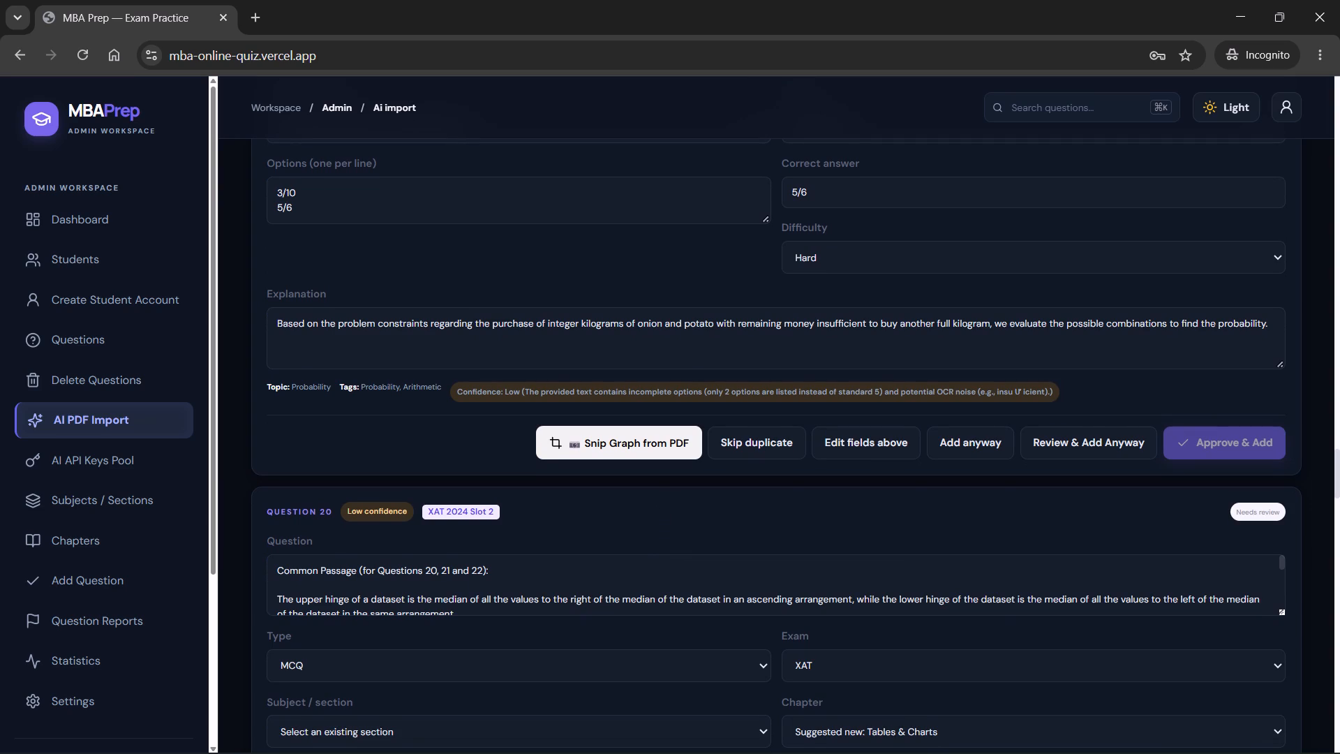
Examine extracted Questions 20, 21 and 22, including their question text, options, correct answers and confidence notes.
scroll(661, 556, down, 7)
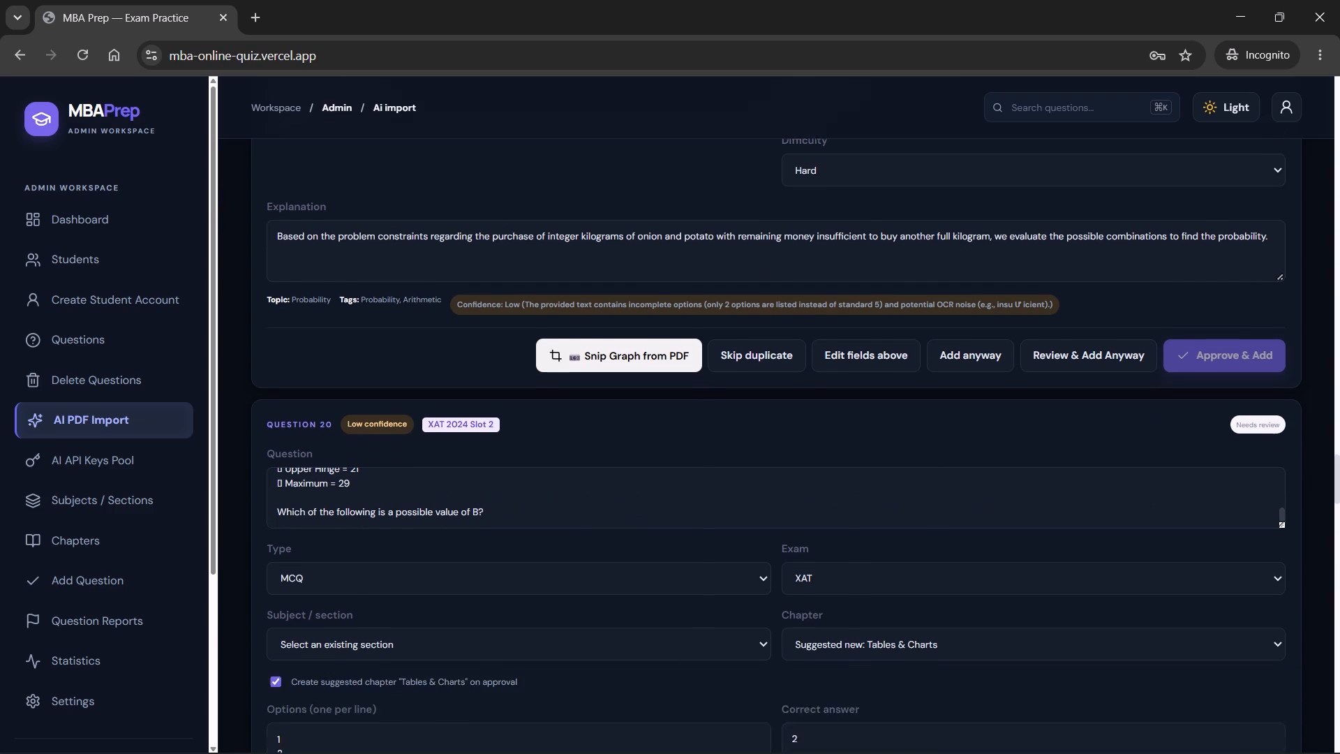
scroll(661, 556, down, 6)
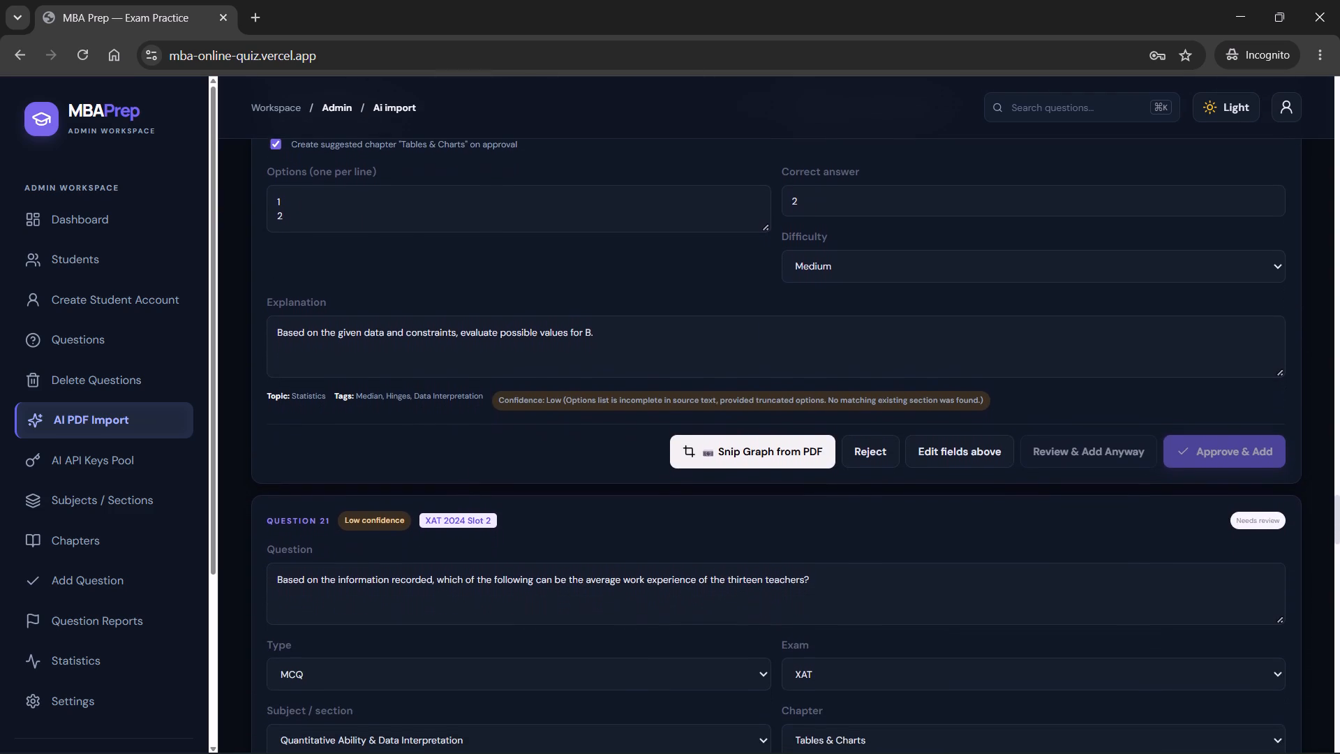
scroll(661, 556, down, 3)
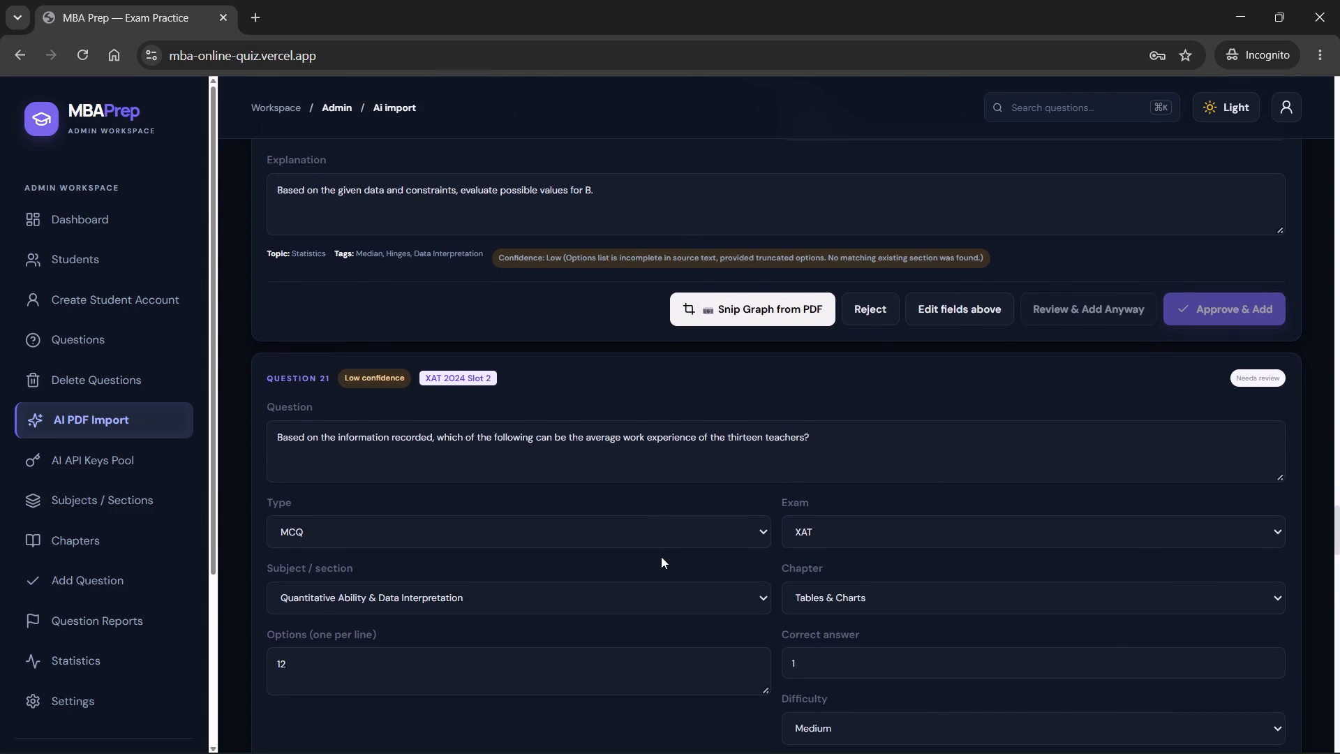
scroll(661, 556, down, 3)
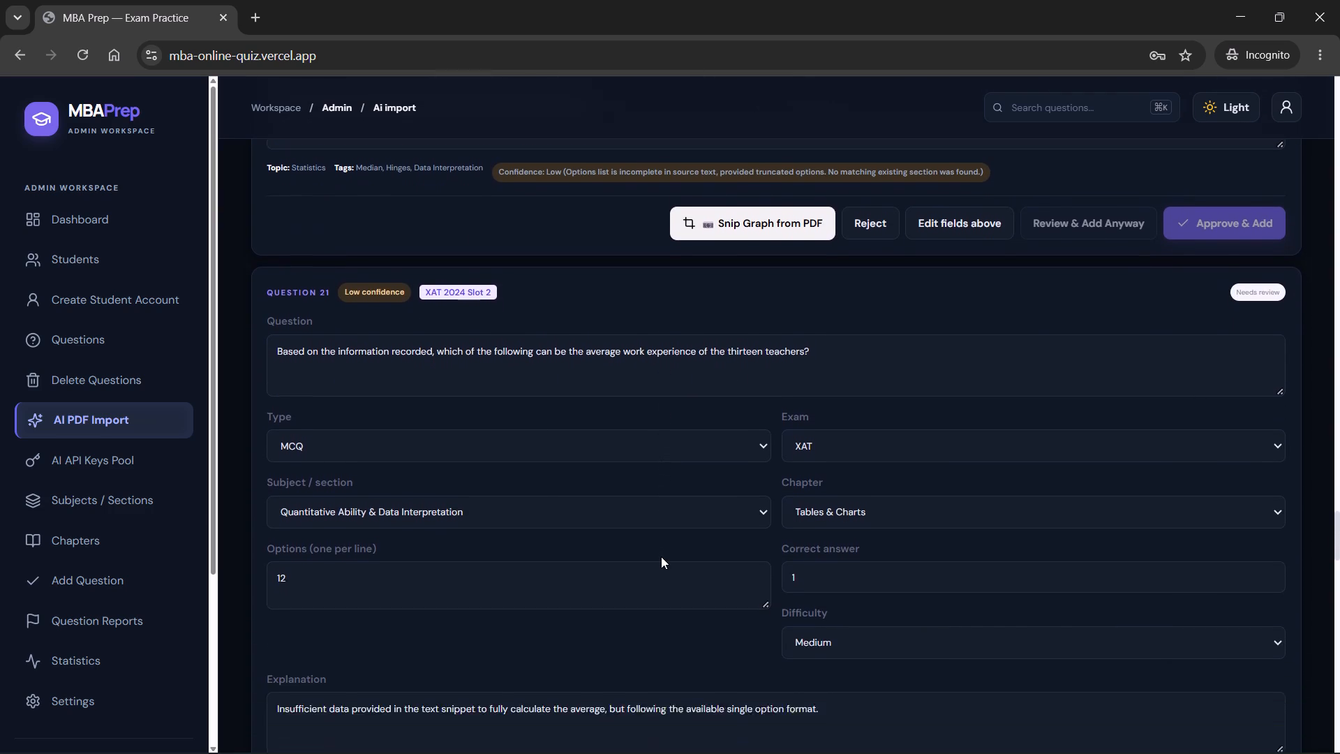
scroll(661, 556, down, 9)
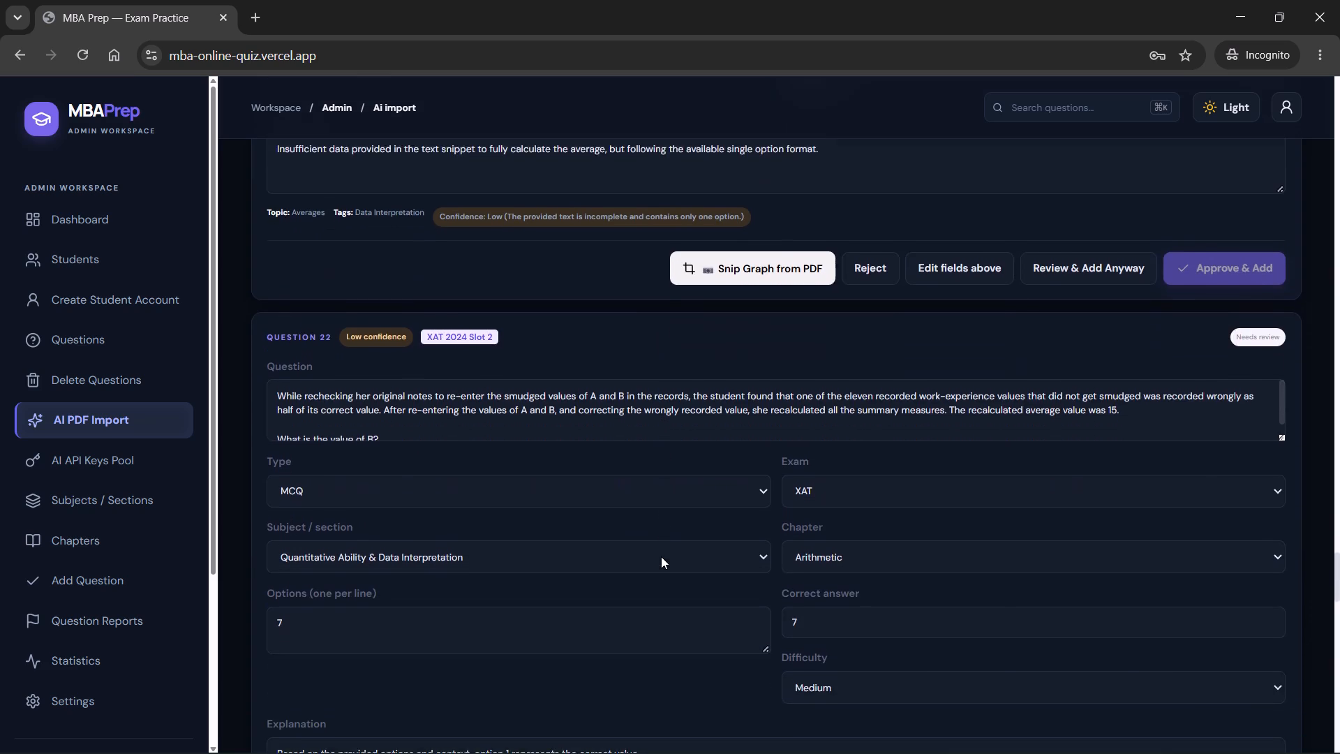
scroll(674, 402, down, 5)
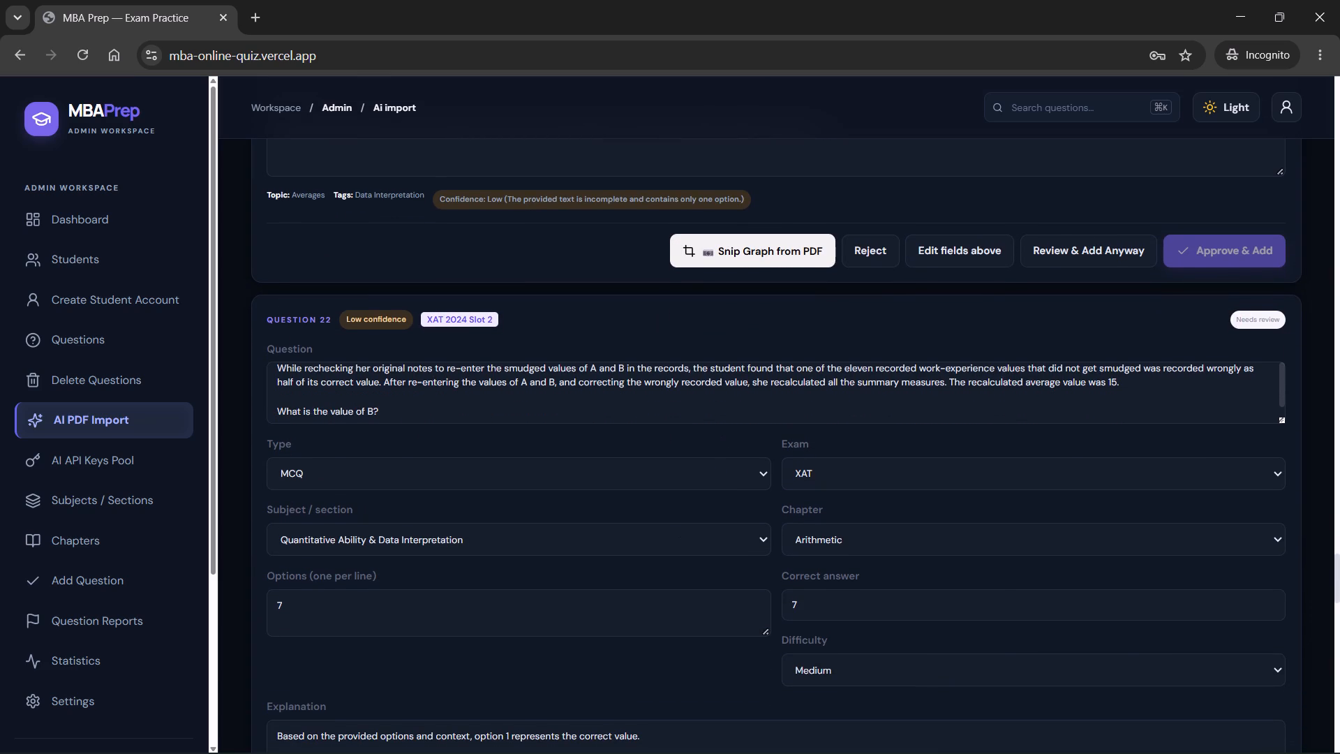
Examine extracted Questions 23, 24 and 25 down to the end of the extracted list, including options and explanations.
scroll(626, 530, down, 6)
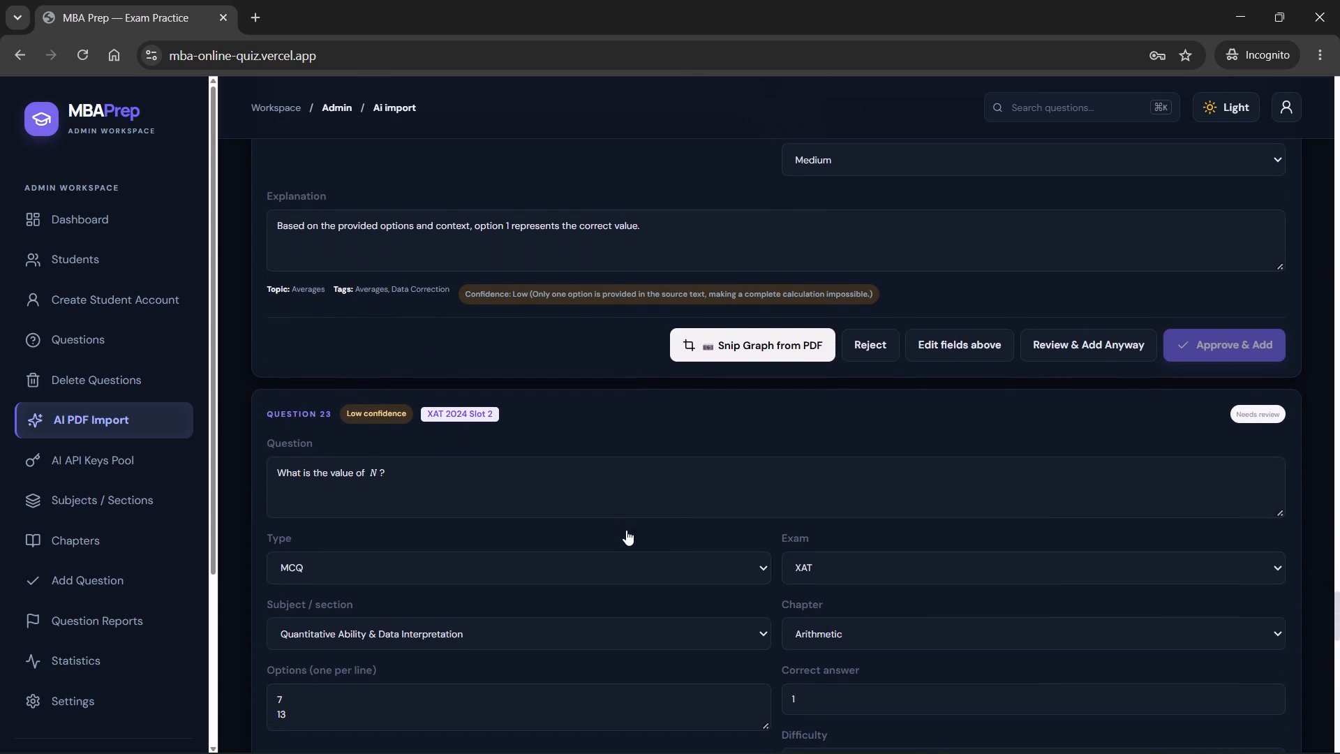
scroll(626, 530, down, 6)
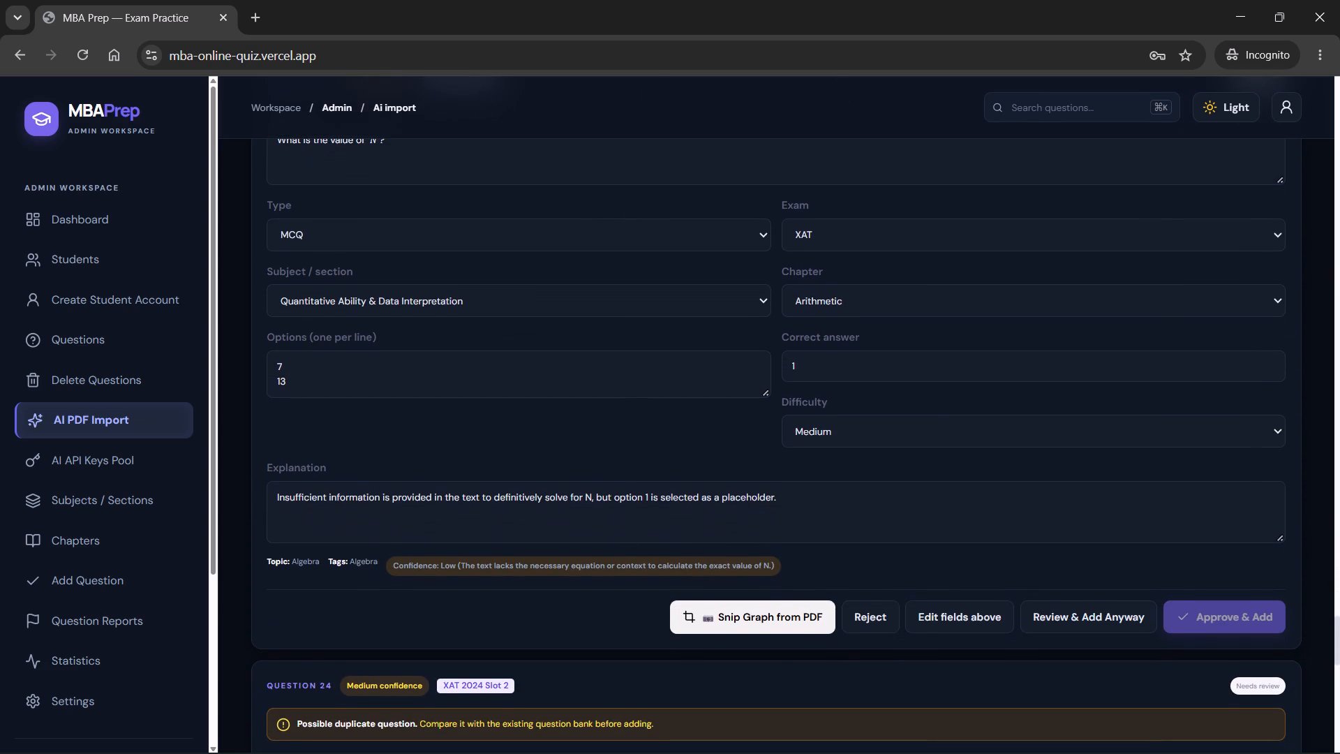
scroll(626, 530, down, 8)
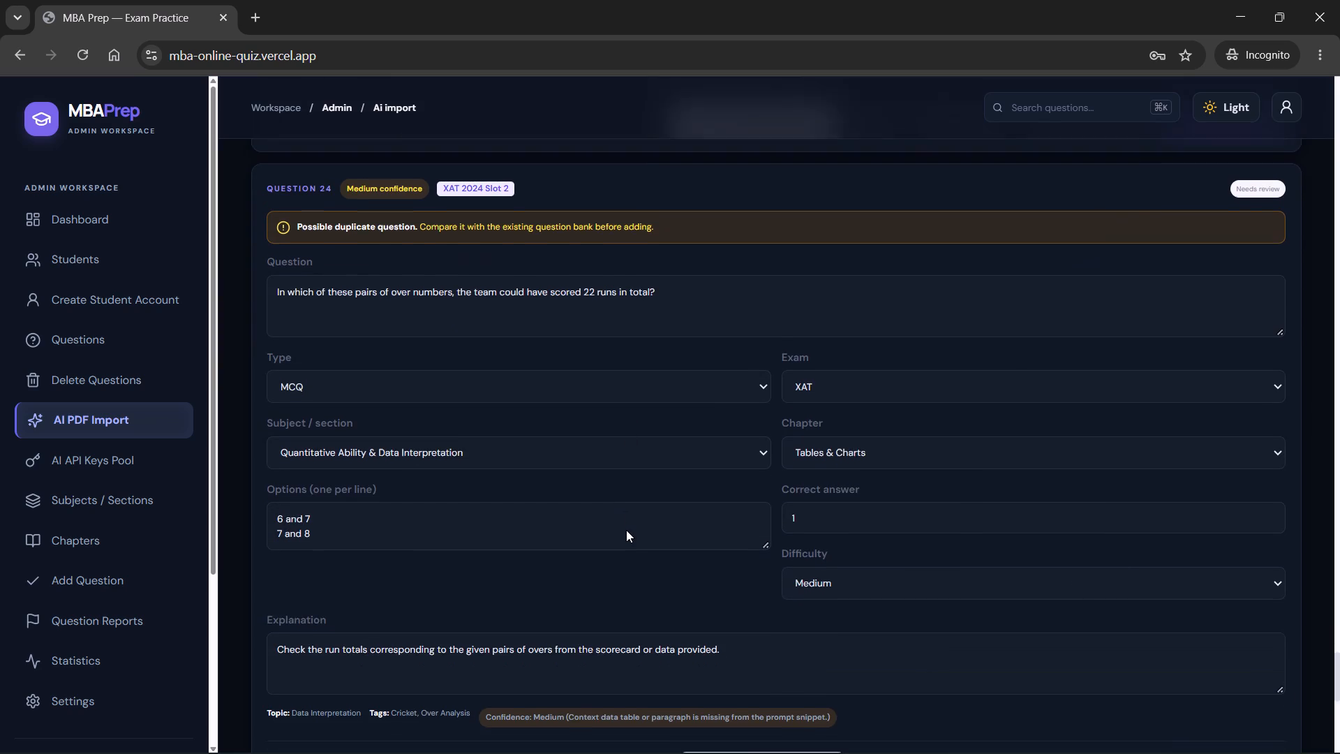
scroll(626, 530, down, 7)
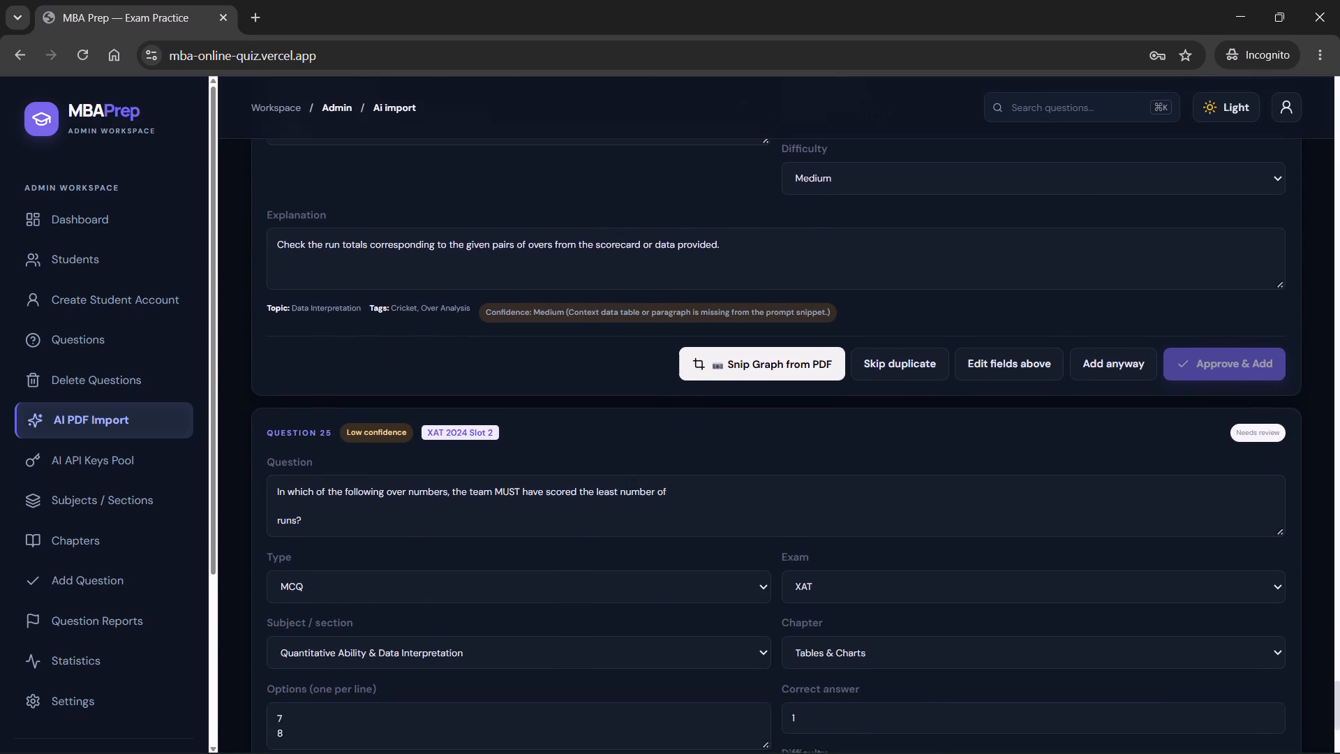
scroll(626, 530, down, 8)
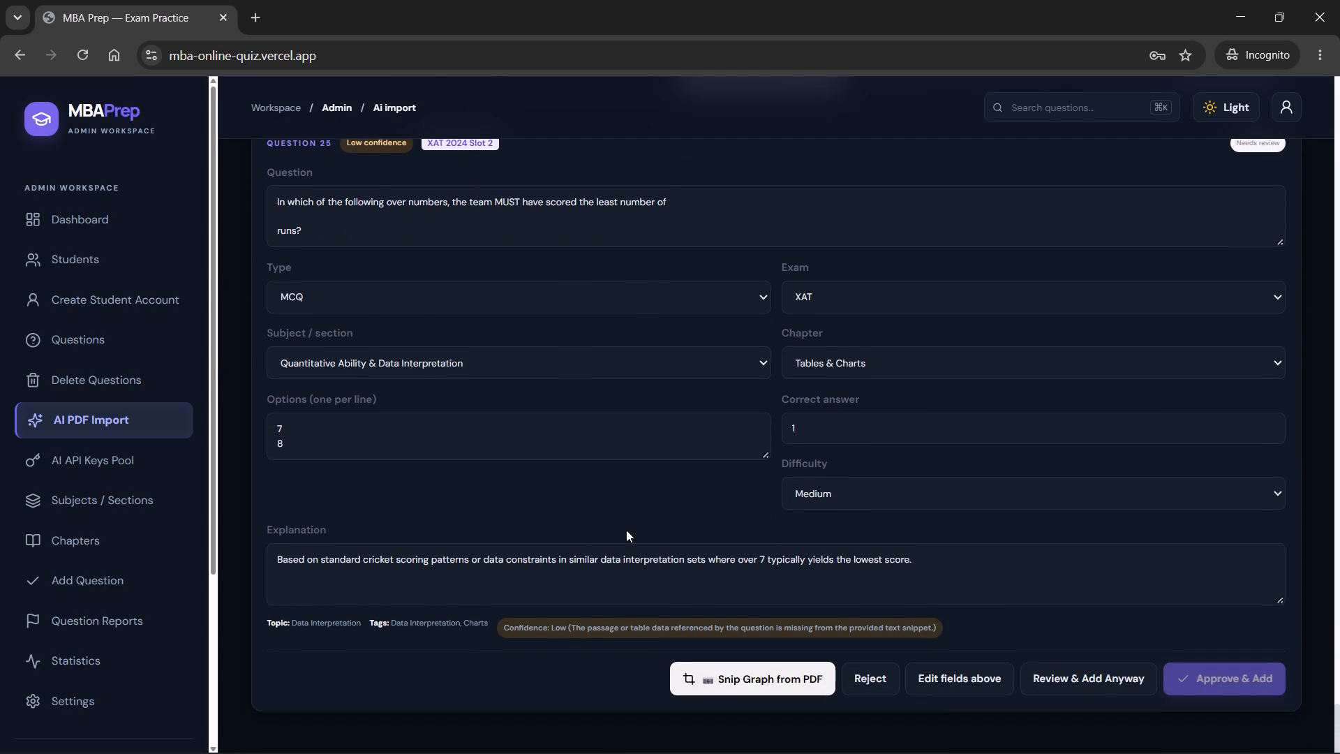
Remove the file xat 2024 slot 2.pdf from the question paper upload form.
scroll(626, 530, up, 6)
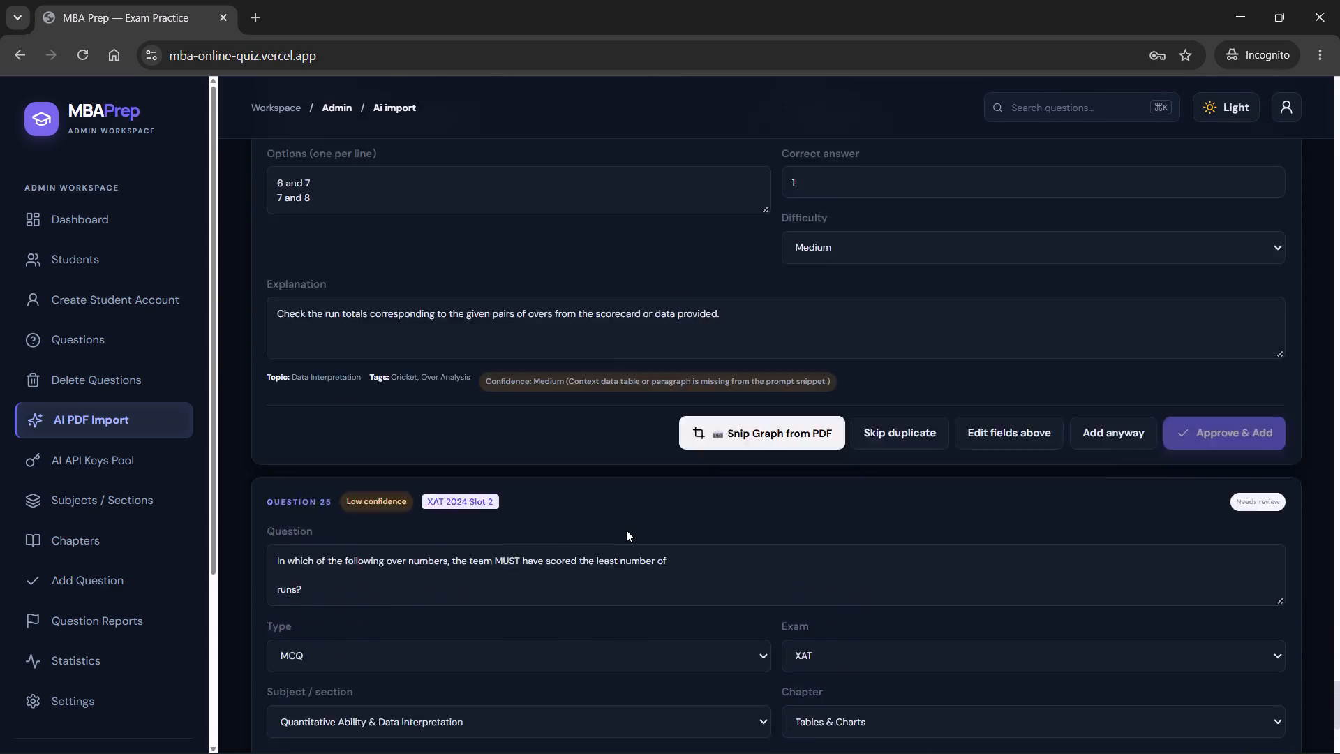
scroll(626, 530, up, 2)
scroll(626, 530, up, 19)
scroll(626, 530, up, 4)
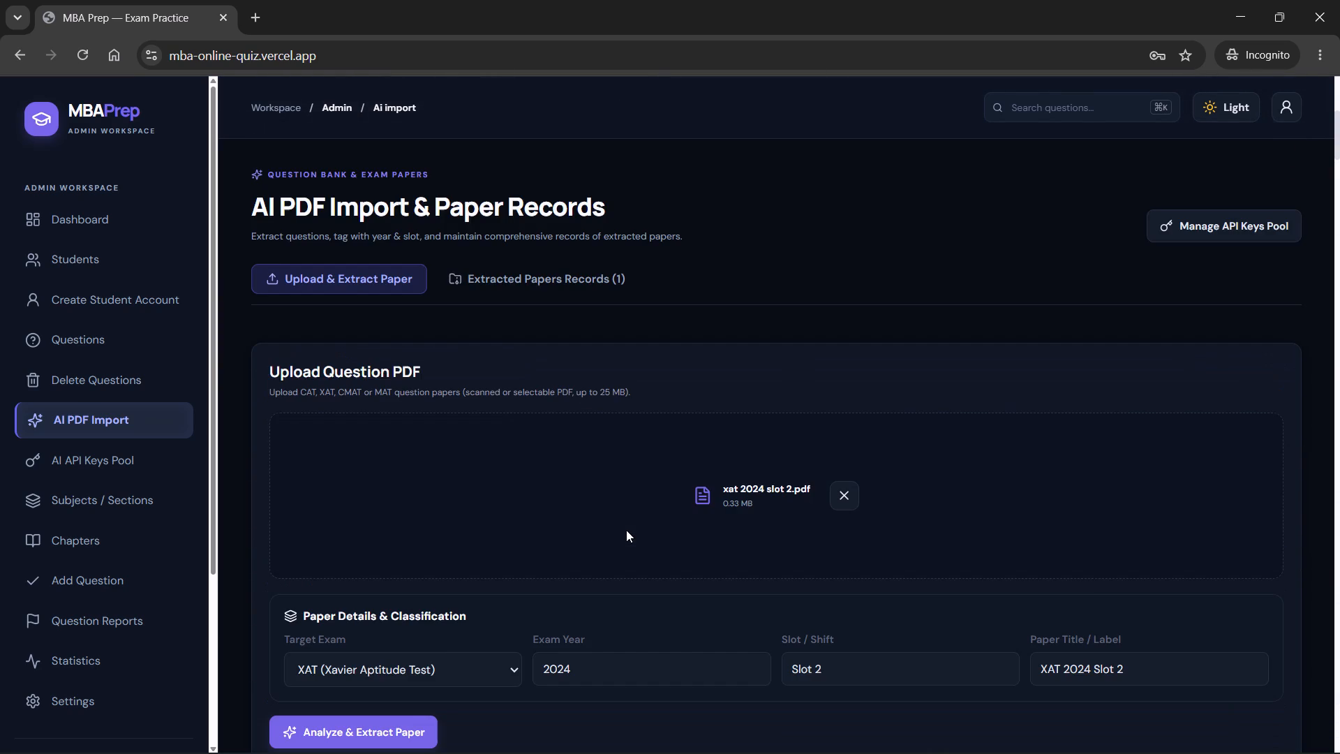
click(849, 489)
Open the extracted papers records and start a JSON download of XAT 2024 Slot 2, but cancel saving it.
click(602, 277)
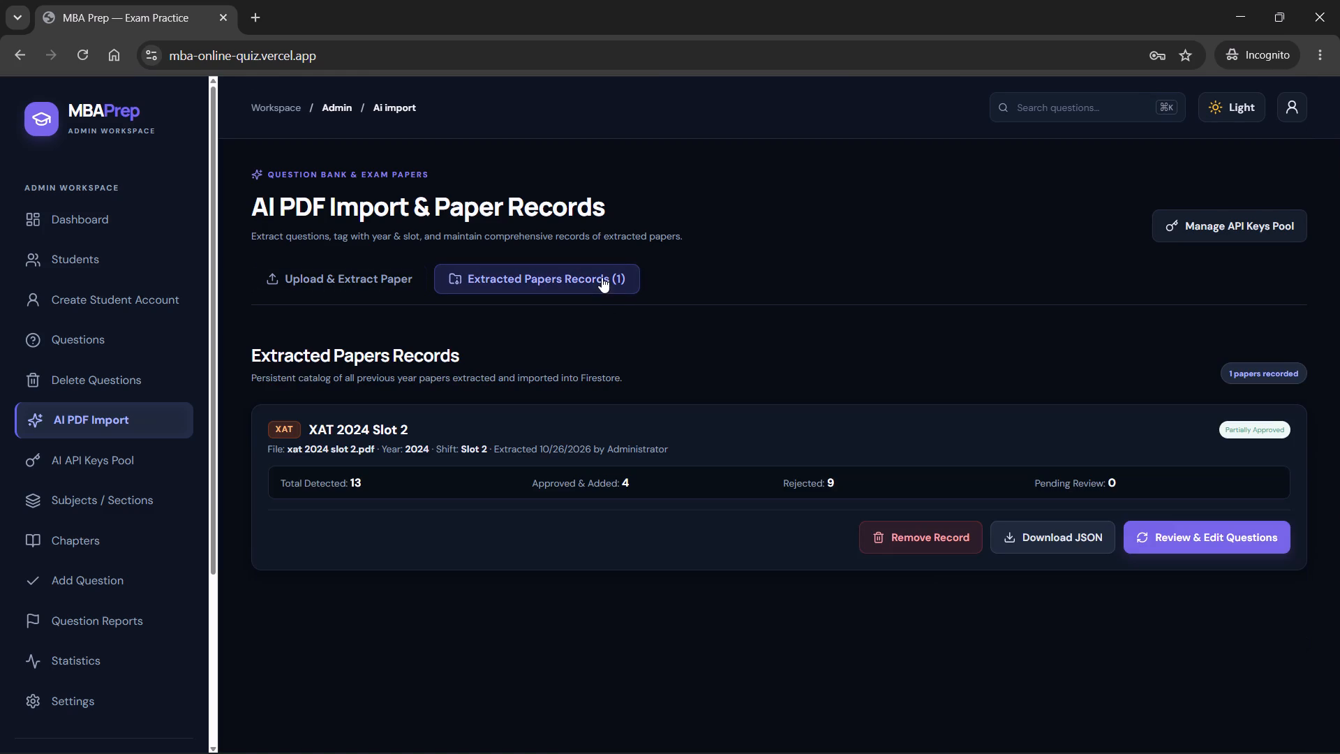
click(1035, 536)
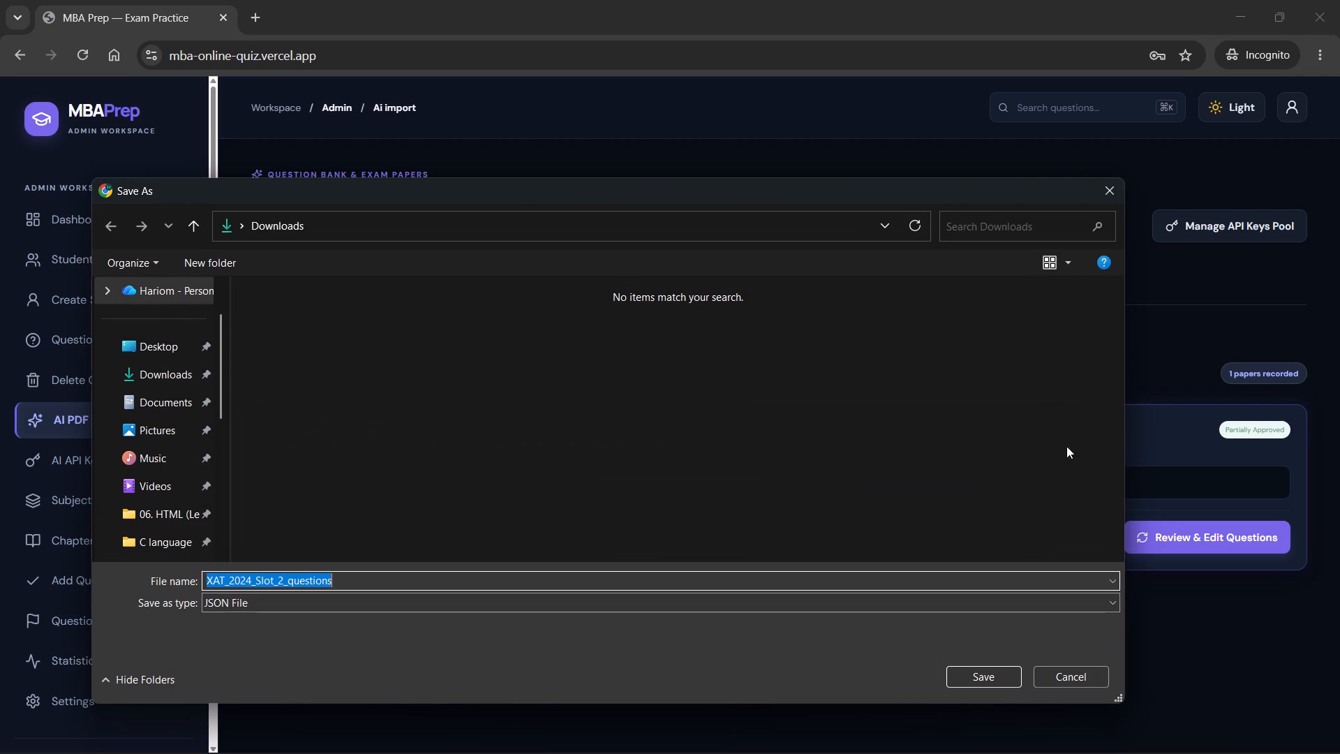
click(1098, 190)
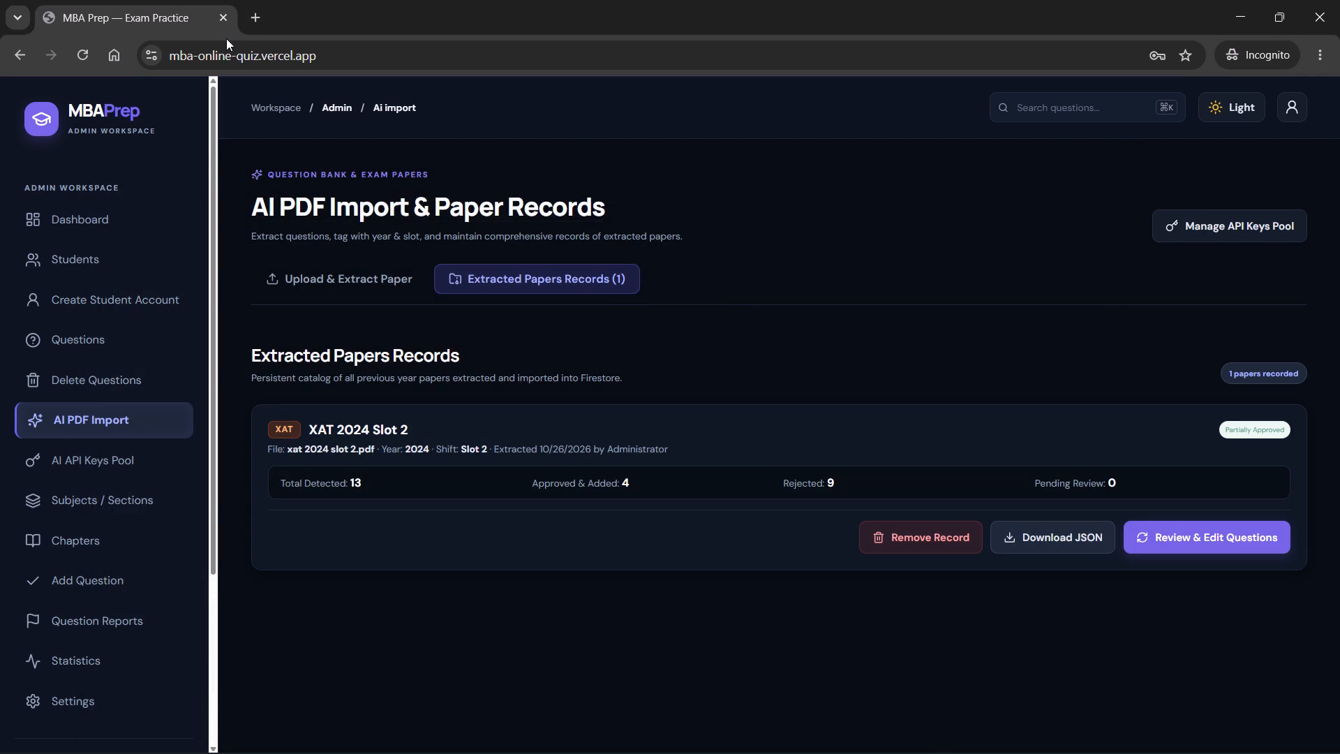
Close the MBA Prep site.
key(ctrl+w)
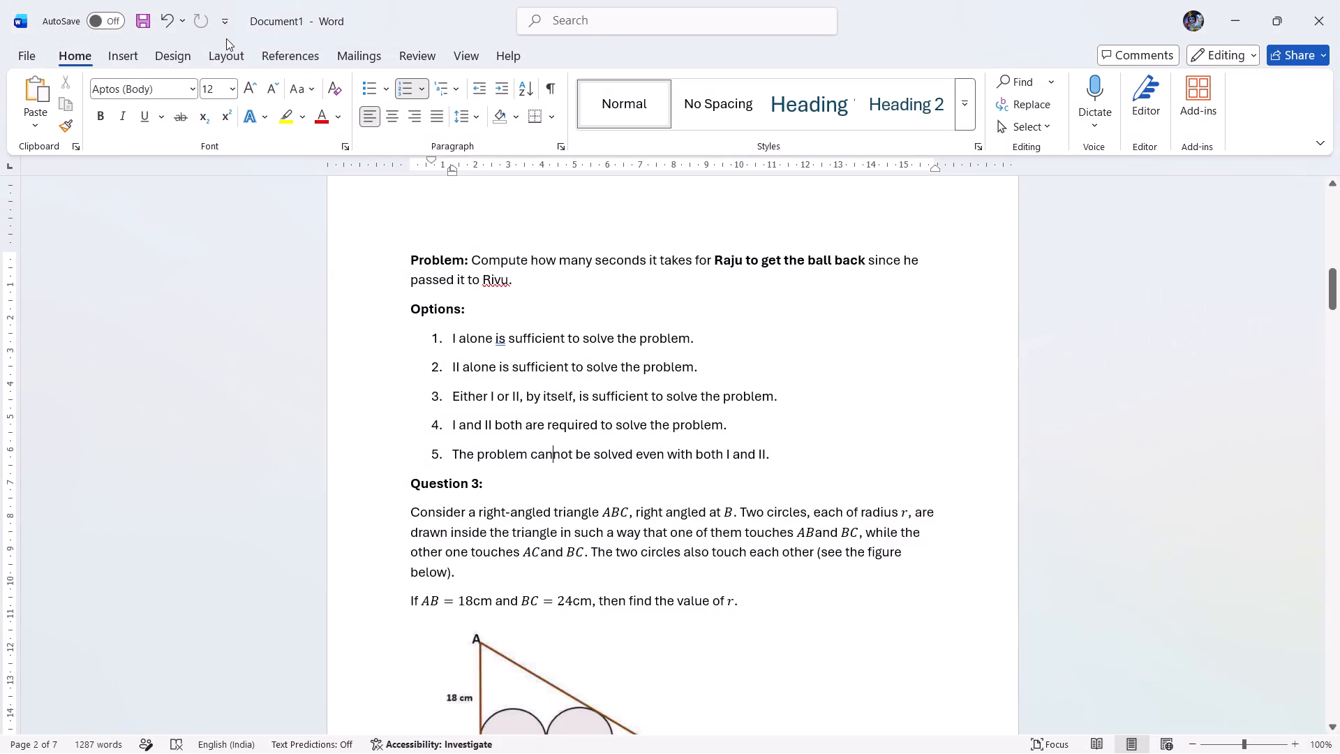
Close the source Word document without saving its changes.
click(1339, 0)
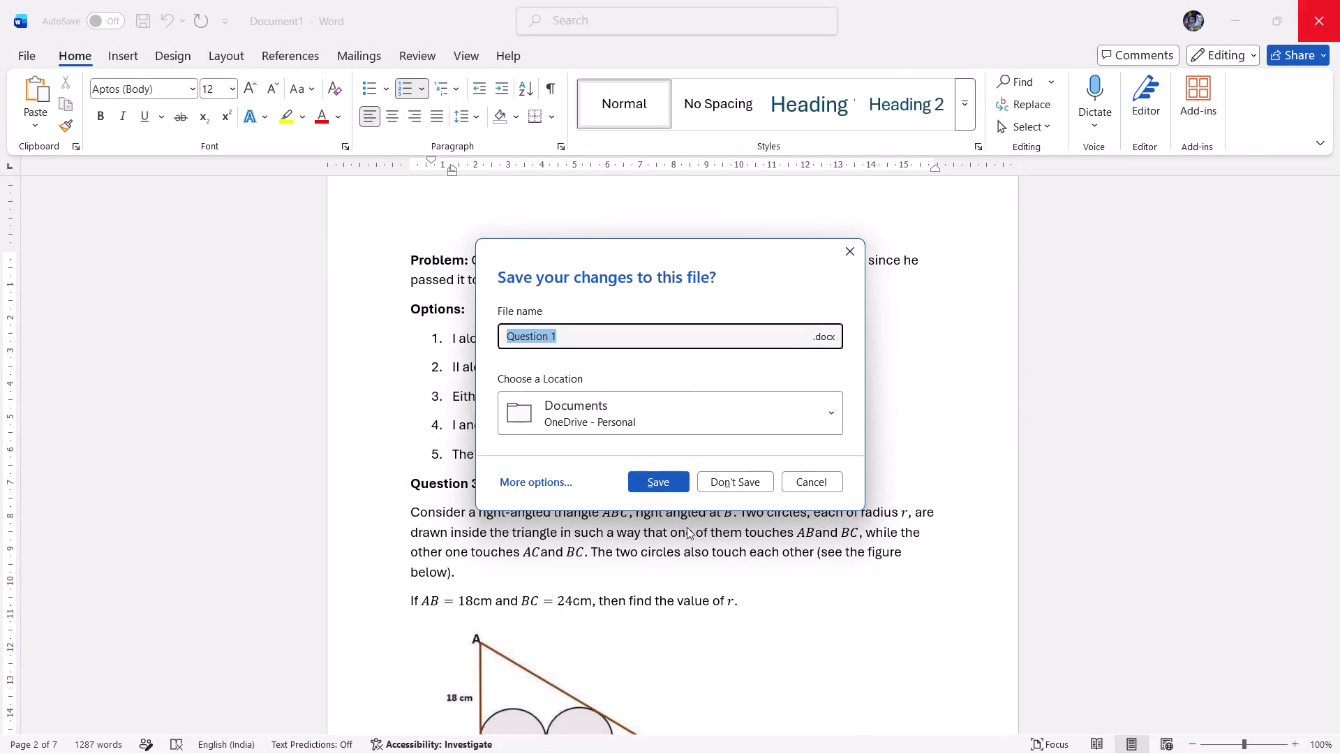
click(731, 482)
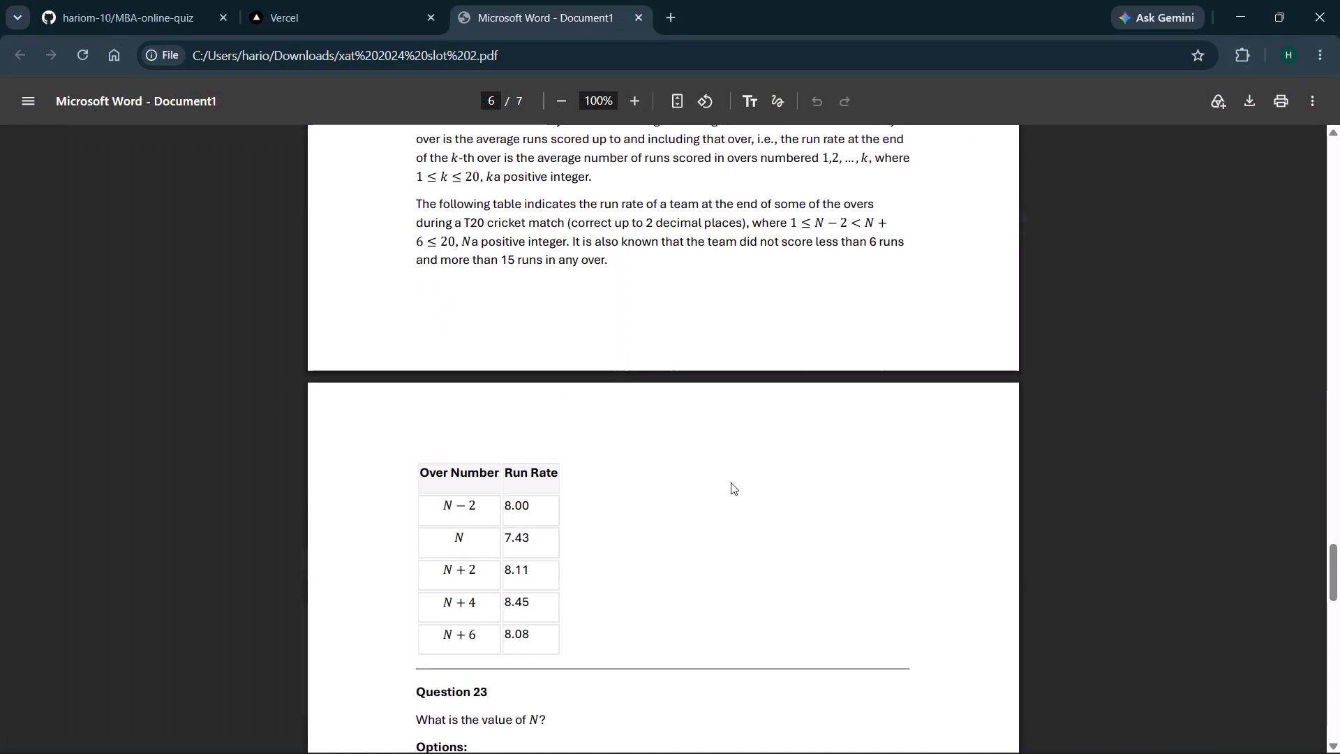
Close the source PDF, the Vercel and GitHub pages, and the File Explorer window of Downloads search results.
key(ctrl+w)
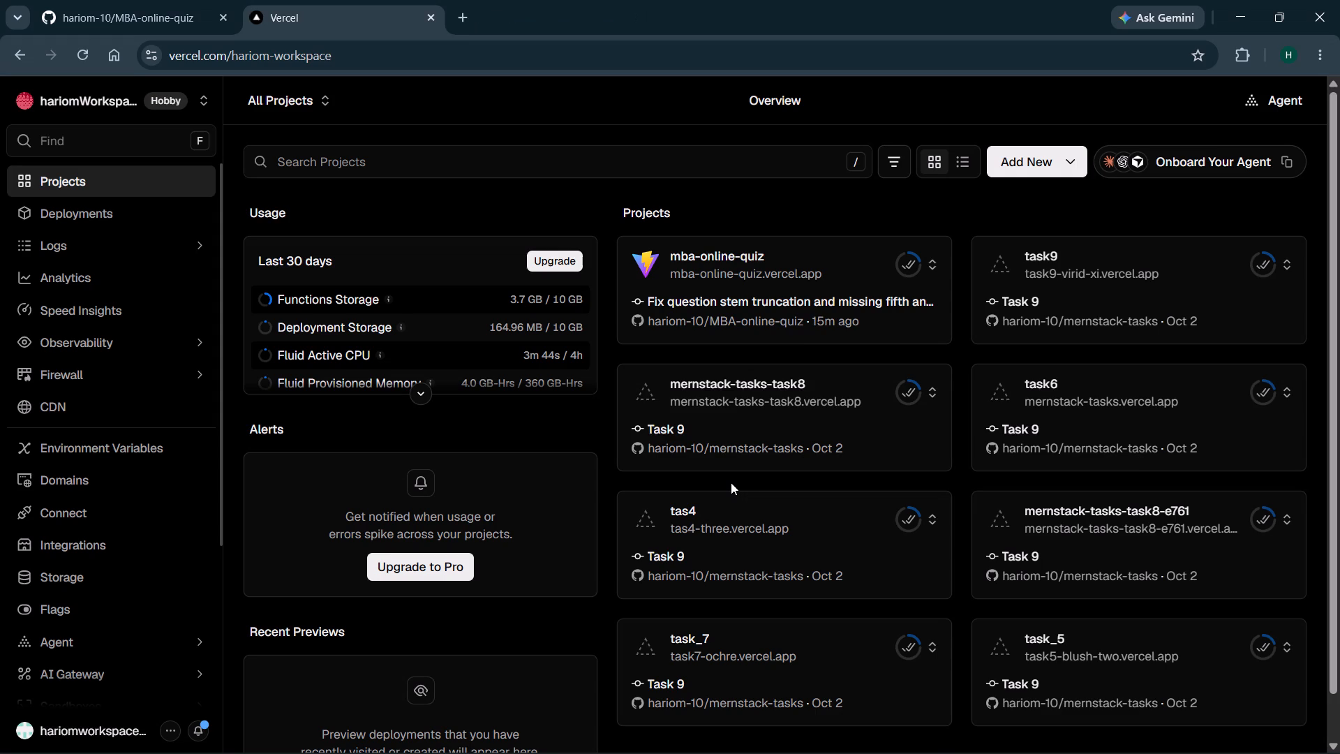
click(731, 482)
key(ctrl+w)
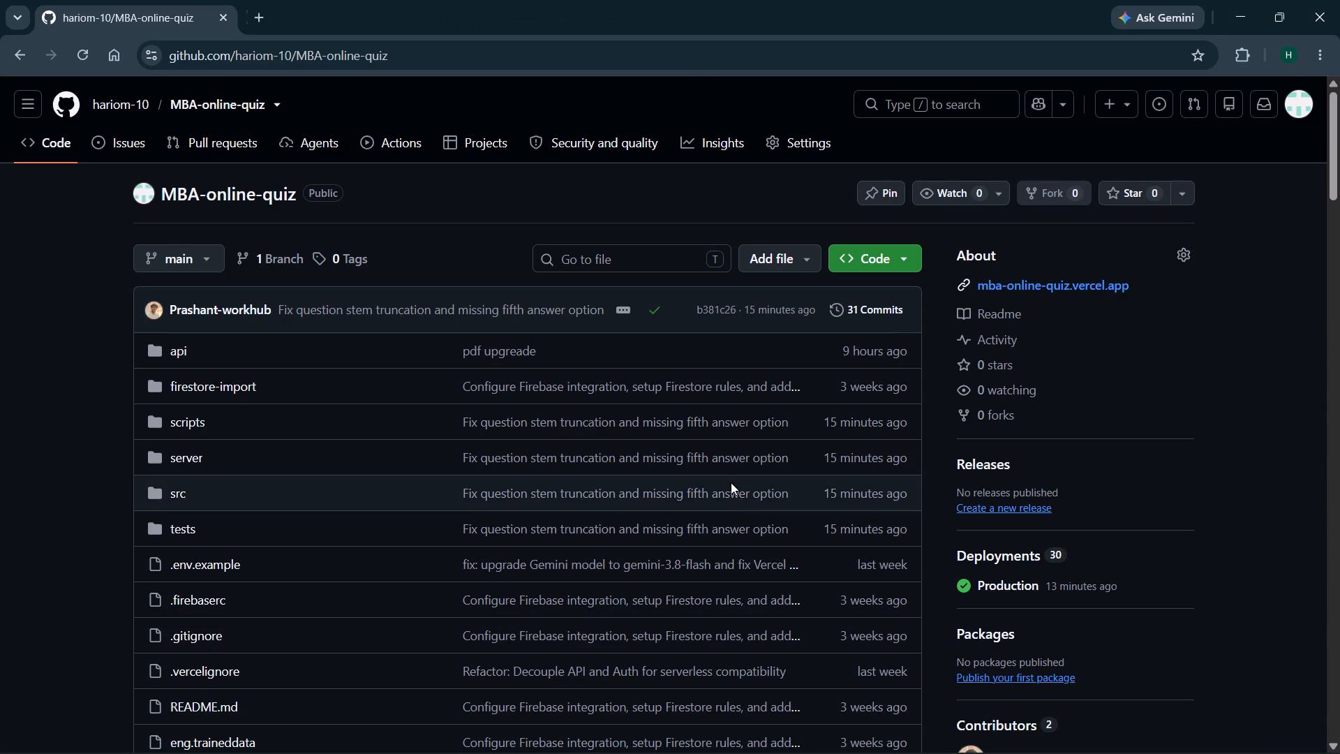
key(ctrl+w)
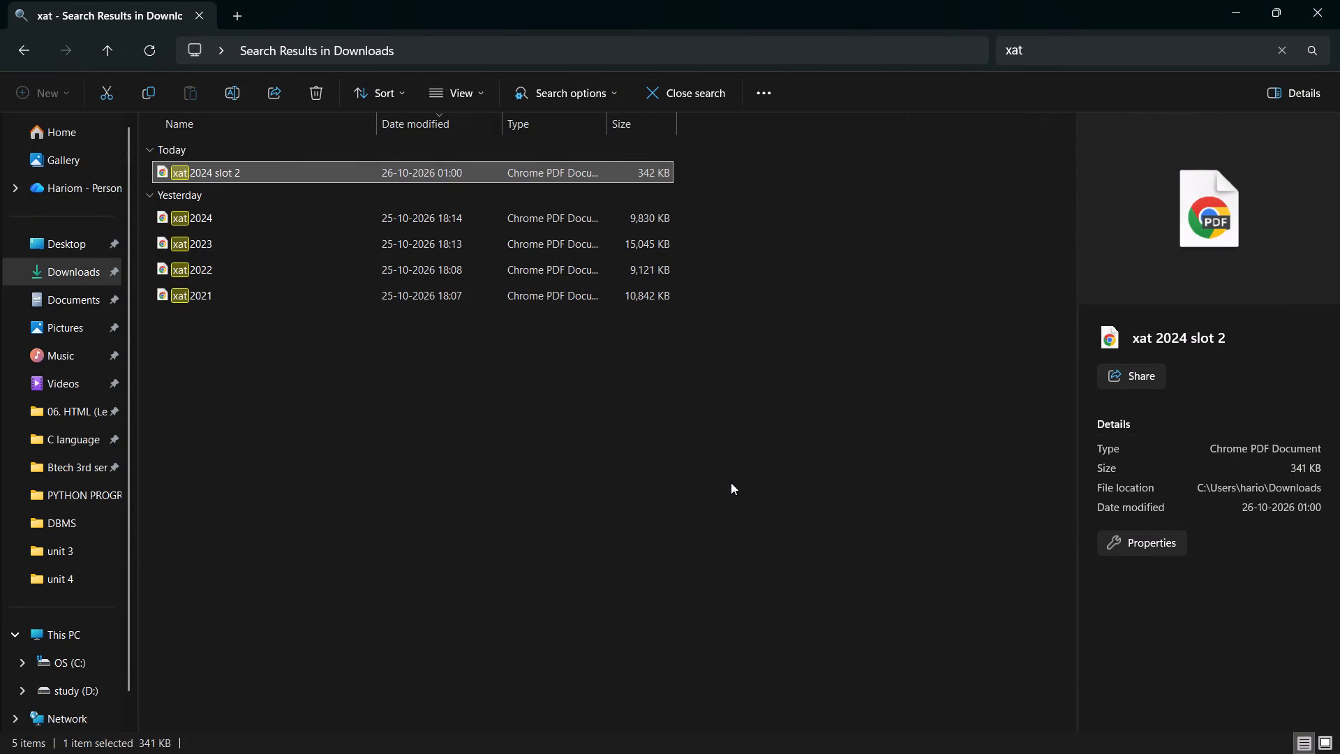
key(ctrl+w)
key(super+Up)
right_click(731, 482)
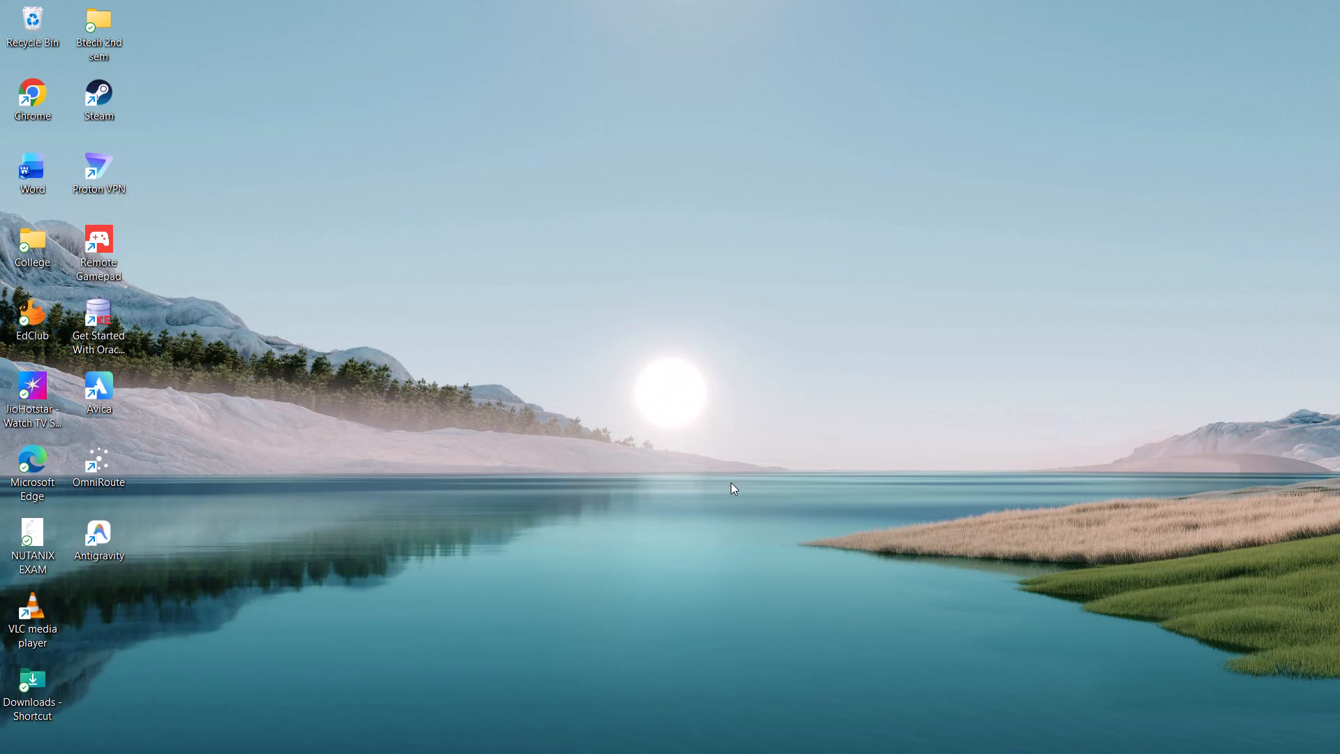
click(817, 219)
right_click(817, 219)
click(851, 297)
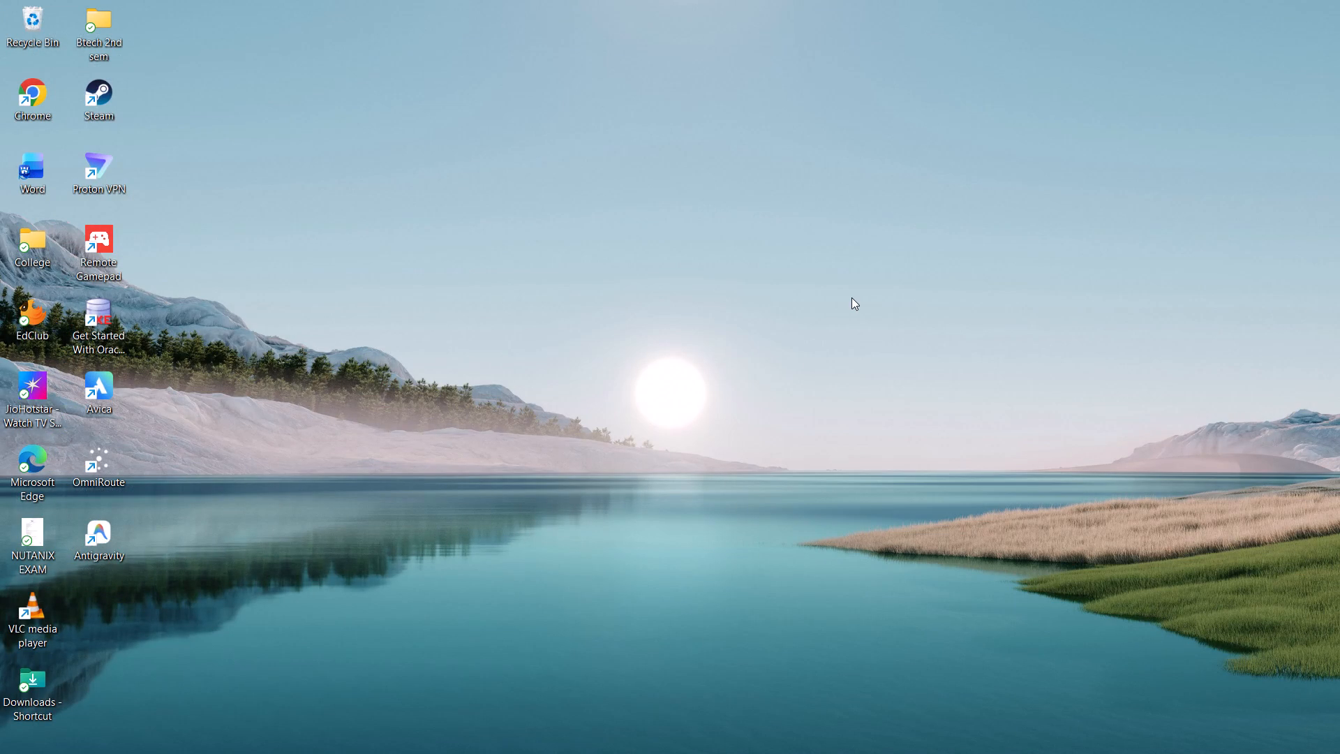